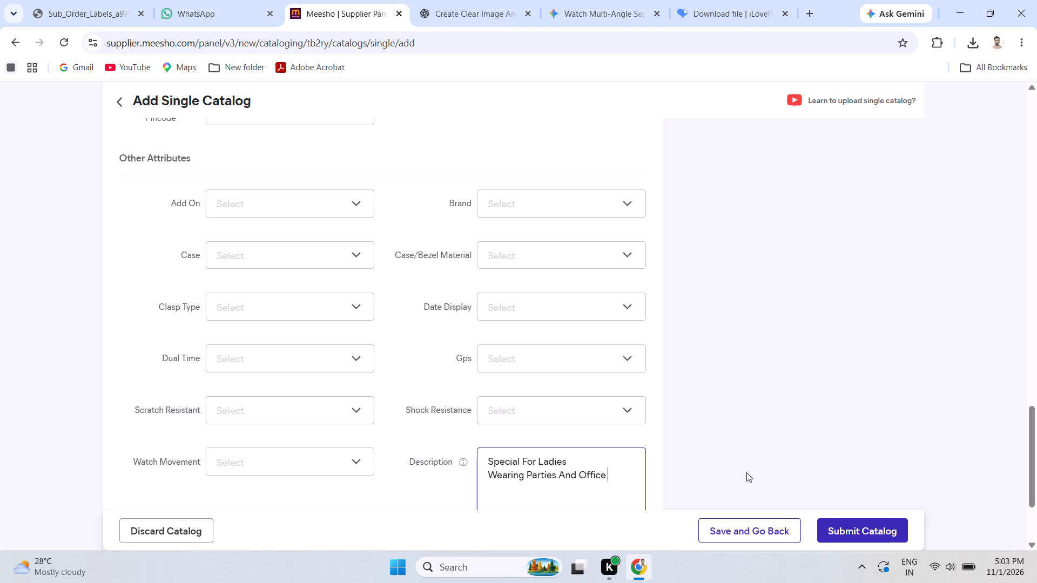
Complete the description's second line with "Use" so it reads "Wearing Parties And Office Use".
text(Use)
scroll(803, 330, up, 3)
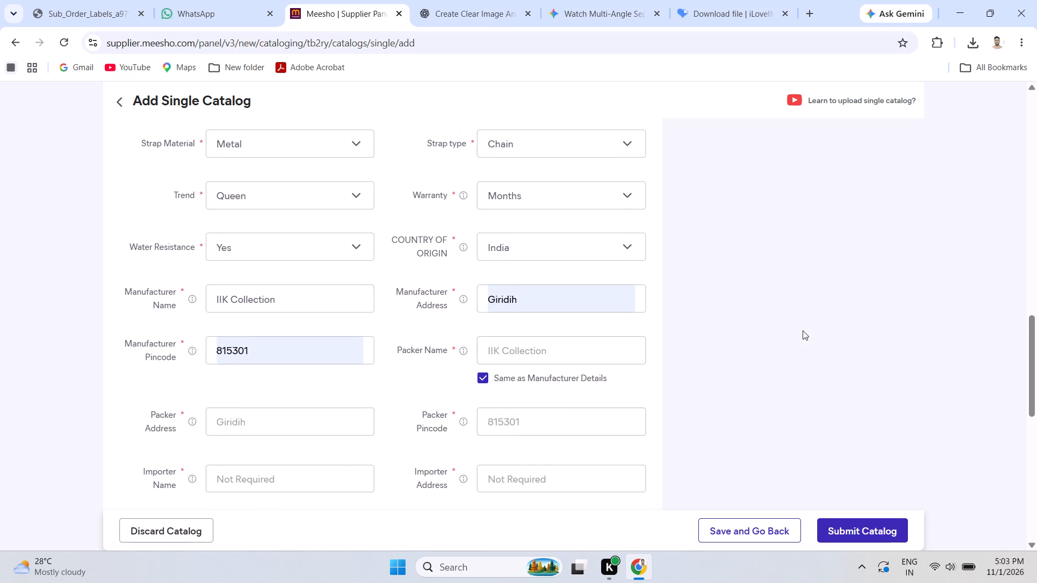
click(803, 330)
Set the Product Length to 10 in the watch's product details.
scroll(803, 330, up, 3)
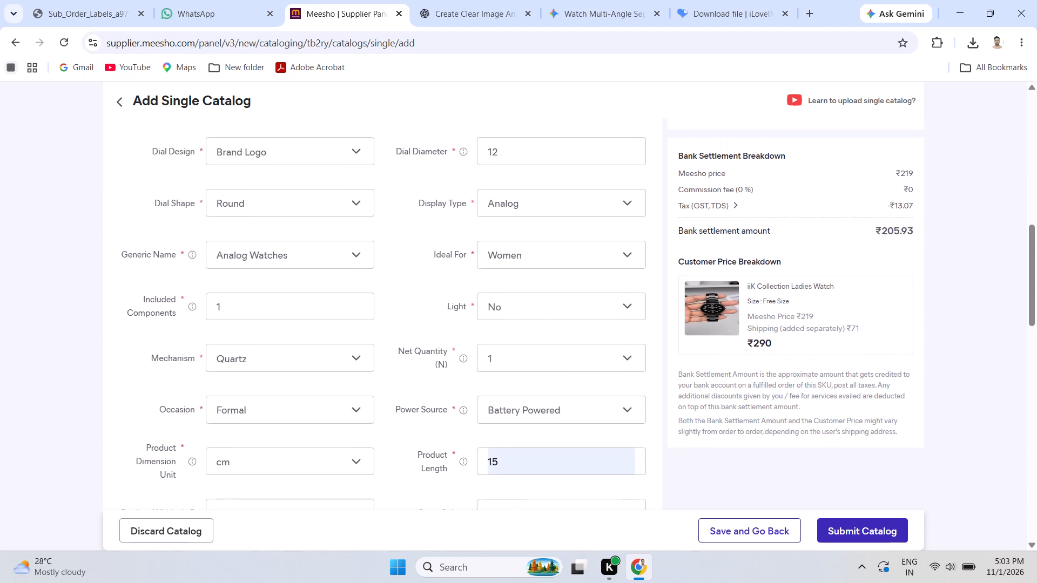
click(616, 487)
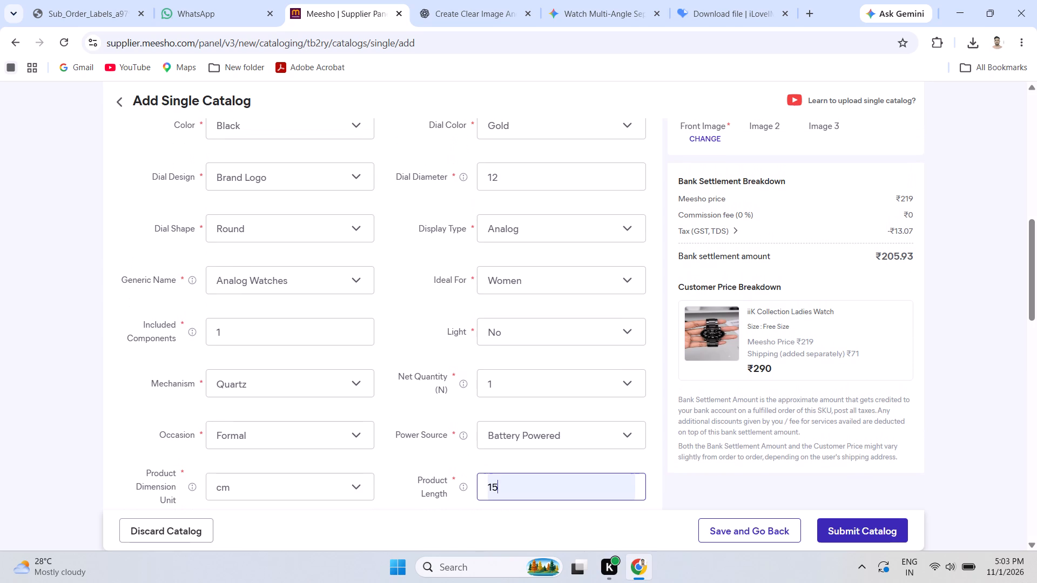
click(616, 487)
key(BackSpace)
key(0)
click(642, 508)
Review the filled-in catalog form, checking the product attributes, manufacturer details, pricing, inventory and uploaded images.
scroll(642, 508, down, 1)
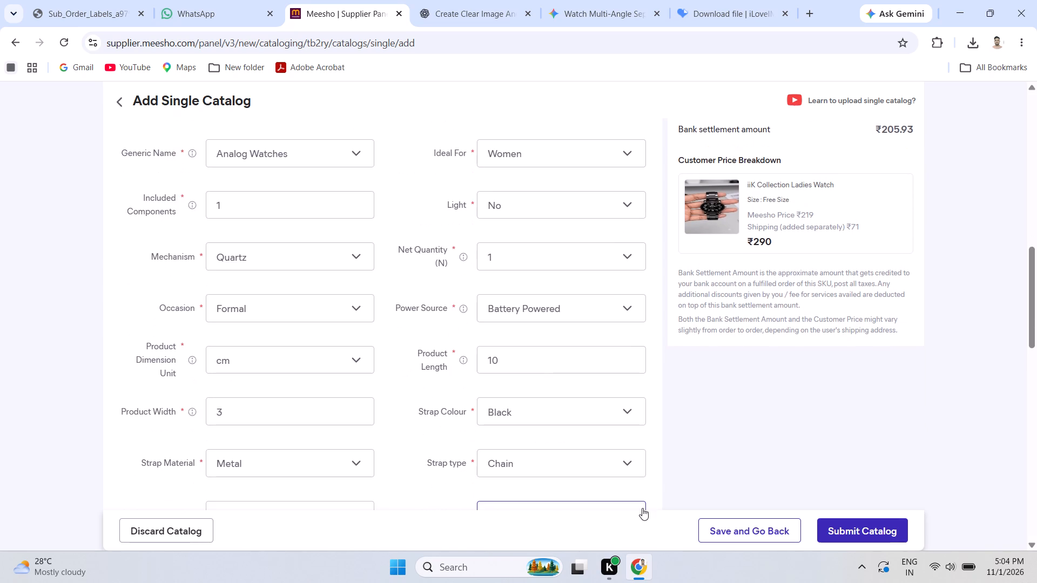
scroll(642, 508, down, 4)
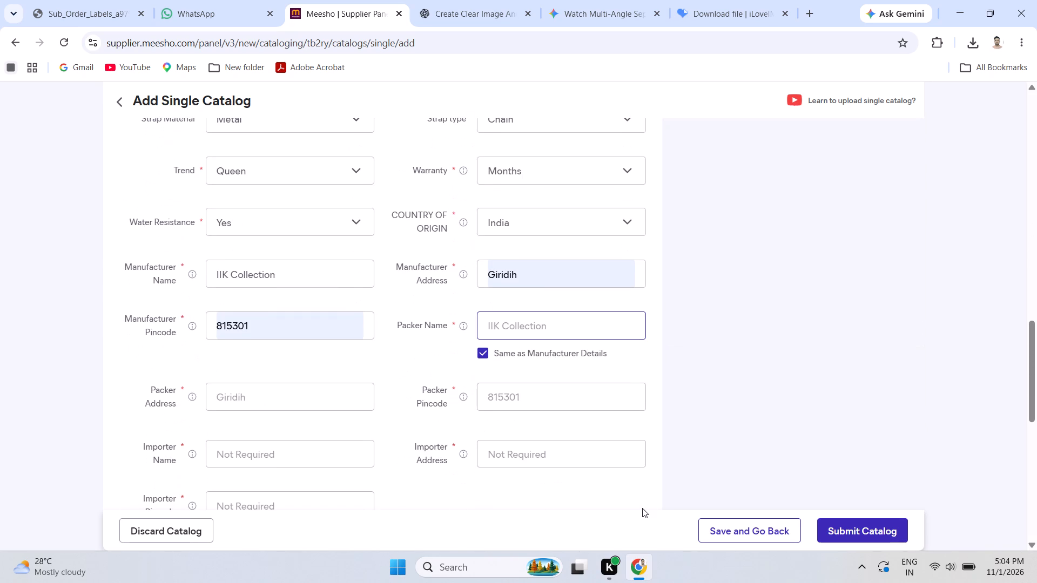
scroll(642, 508, up, 1)
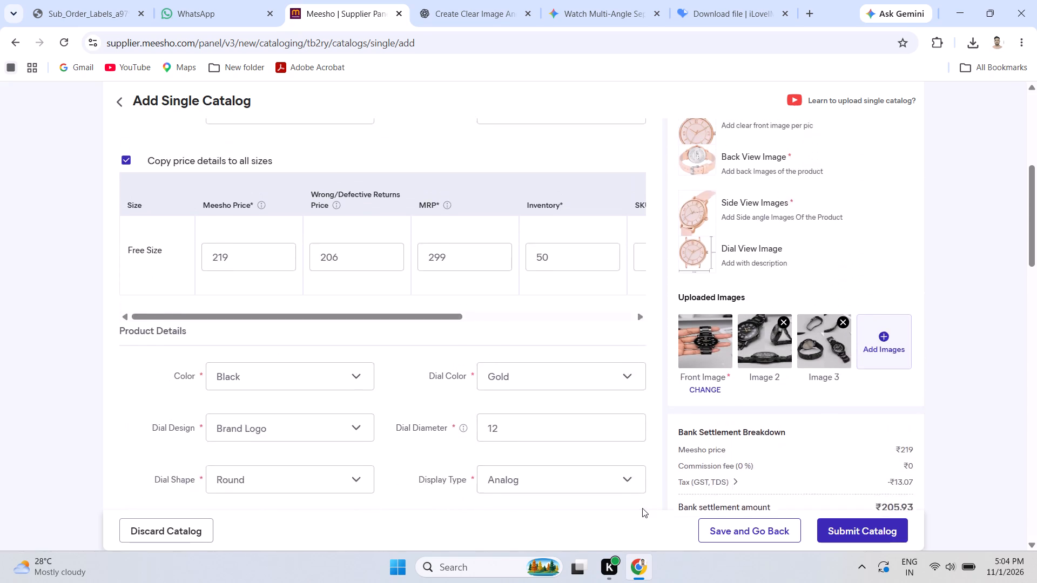
scroll(642, 508, up, 2)
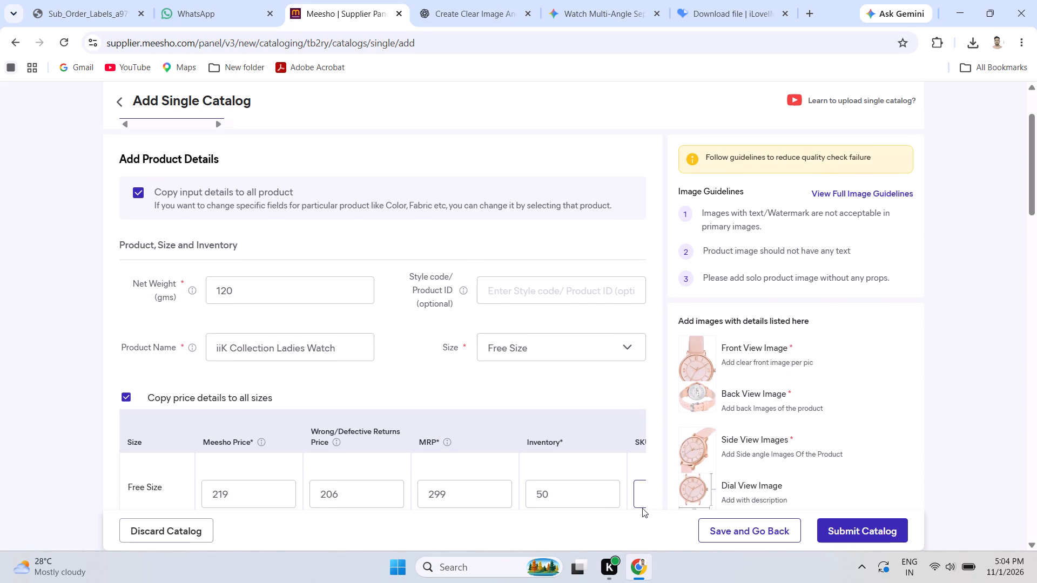
scroll(725, 322, up, 2)
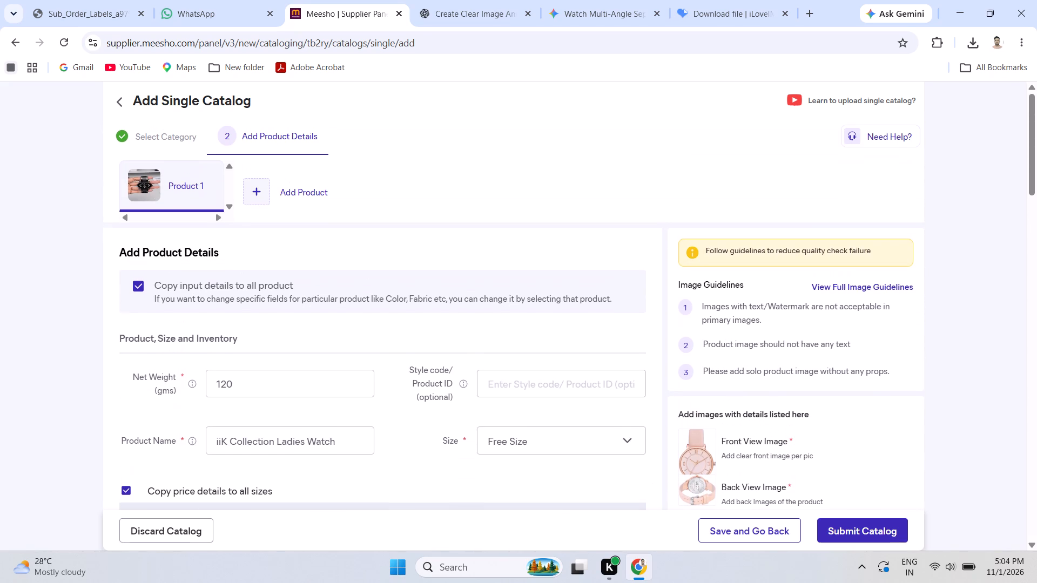
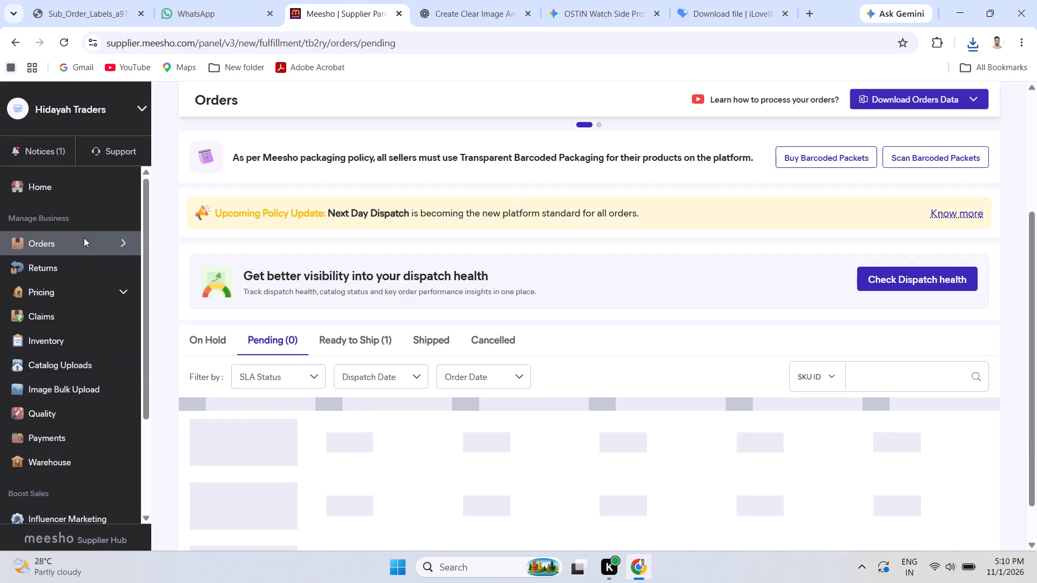
click(381, 229)
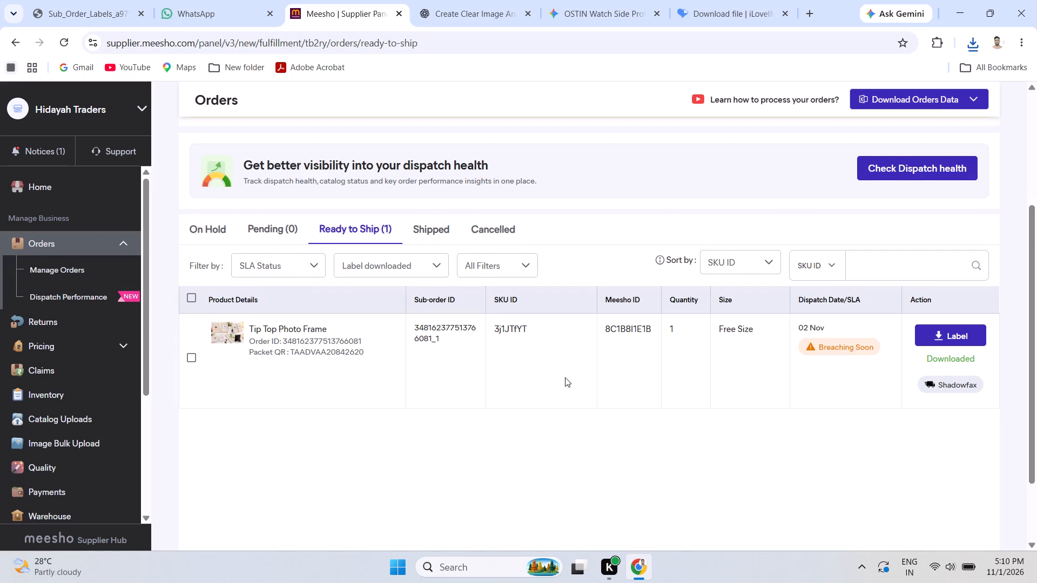
scroll(565, 377, down, 1)
click(835, 280)
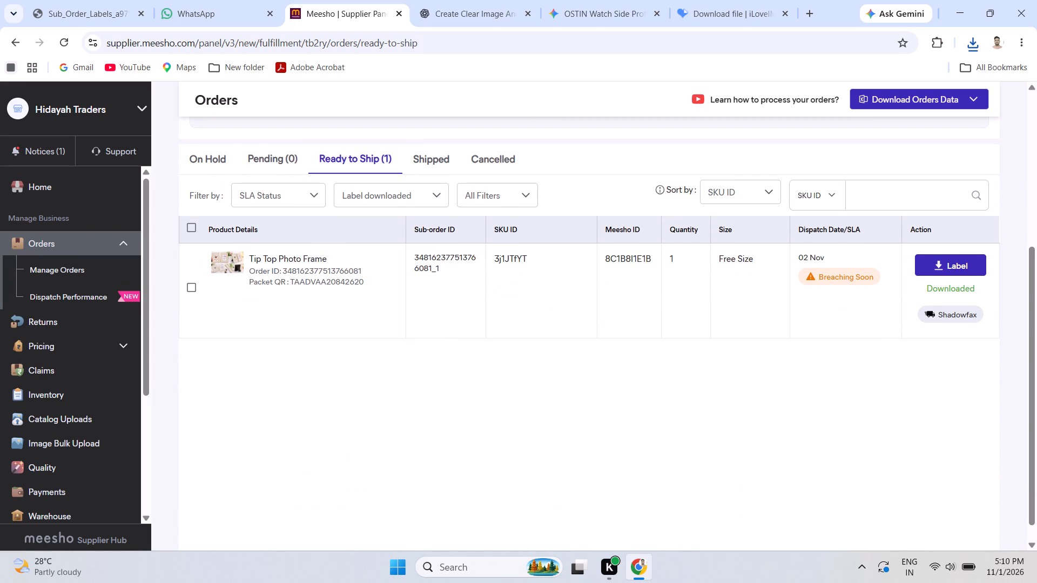
double_click(835, 280)
click(806, 329)
click(196, 154)
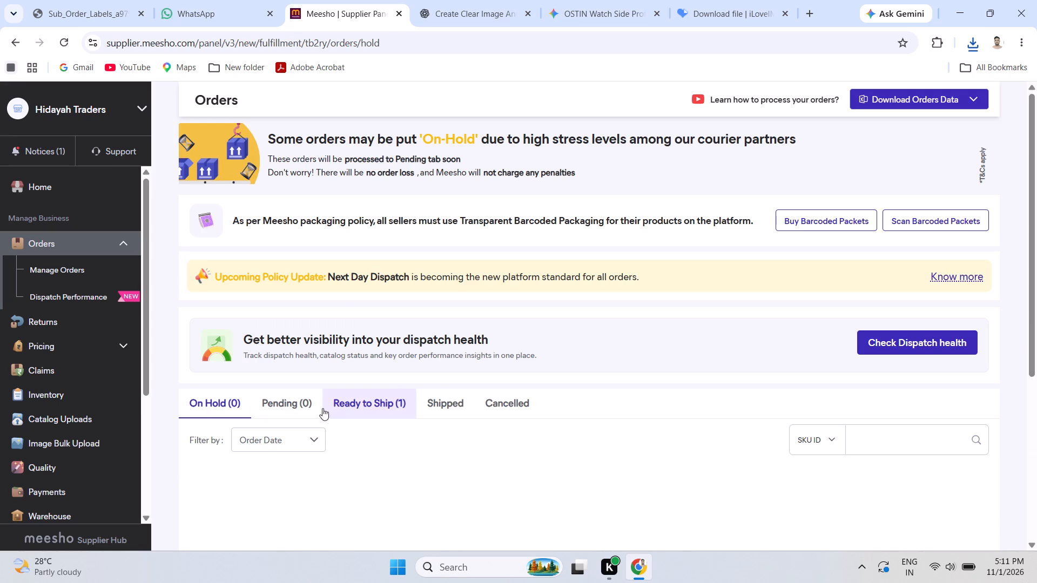
click(305, 399)
scroll(454, 442, down, 3)
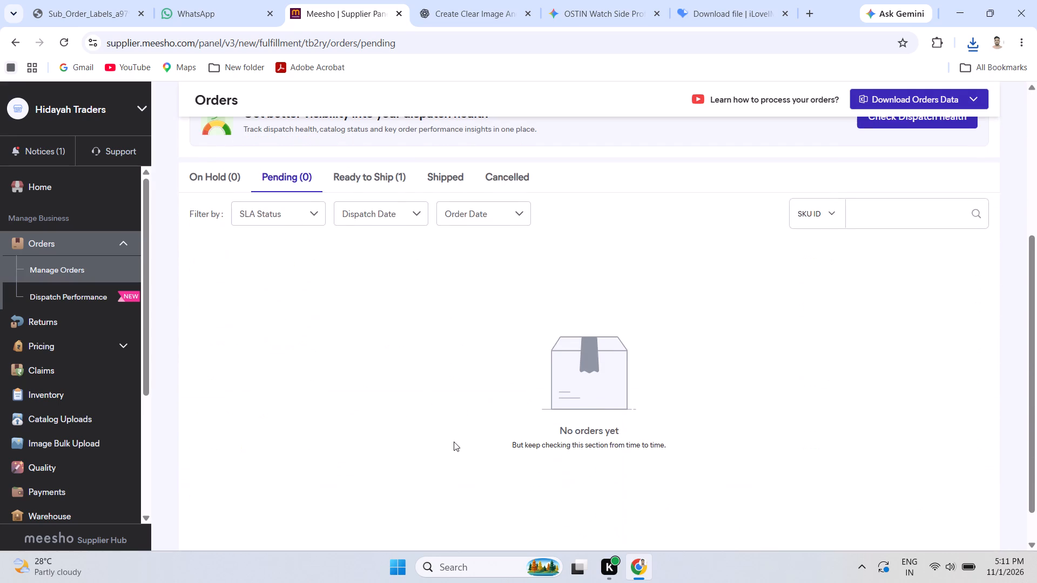
click(393, 174)
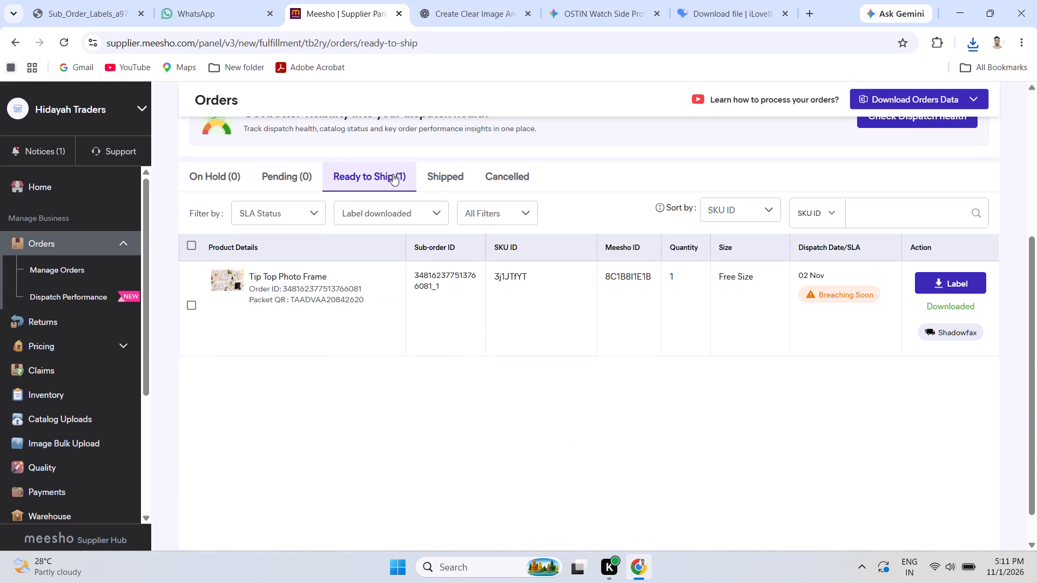
scroll(595, 270, up, 1)
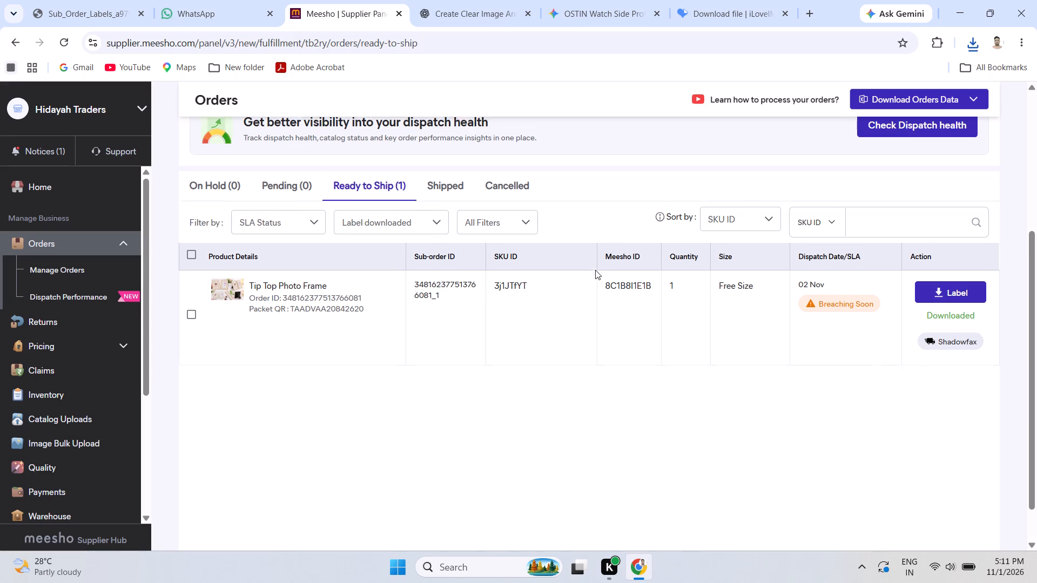
scroll(595, 270, up, 1)
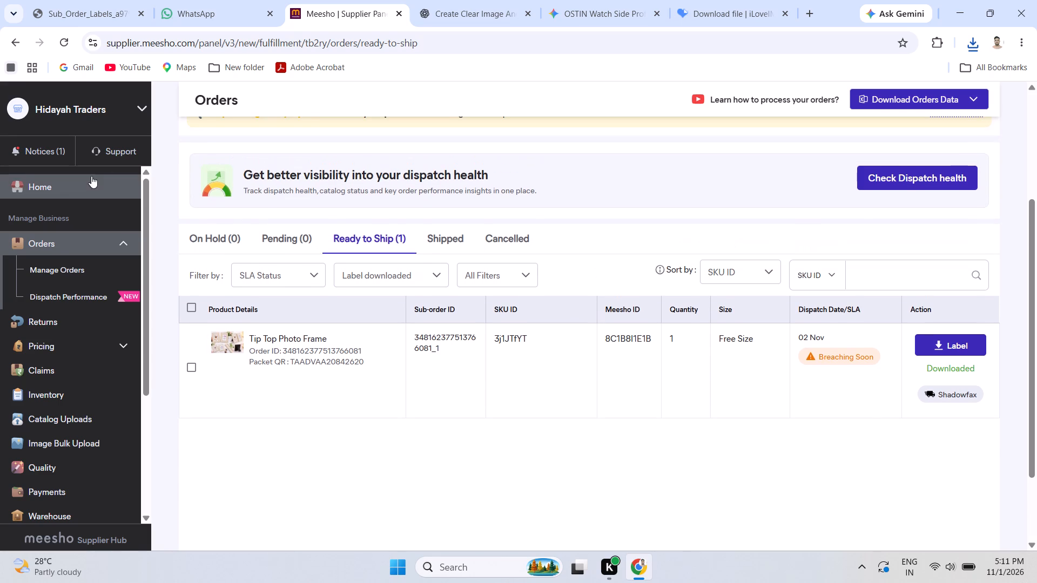
Look over the supplier home dashboard, including the to-do list, business insights and returns sections.
click(91, 176)
scroll(487, 428, down, 1)
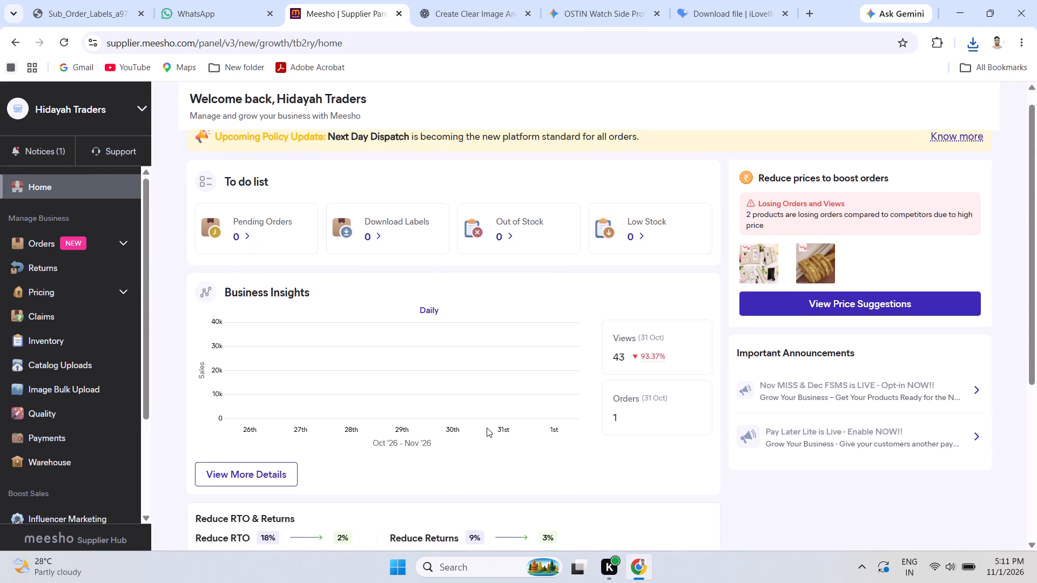
scroll(487, 428, down, 2)
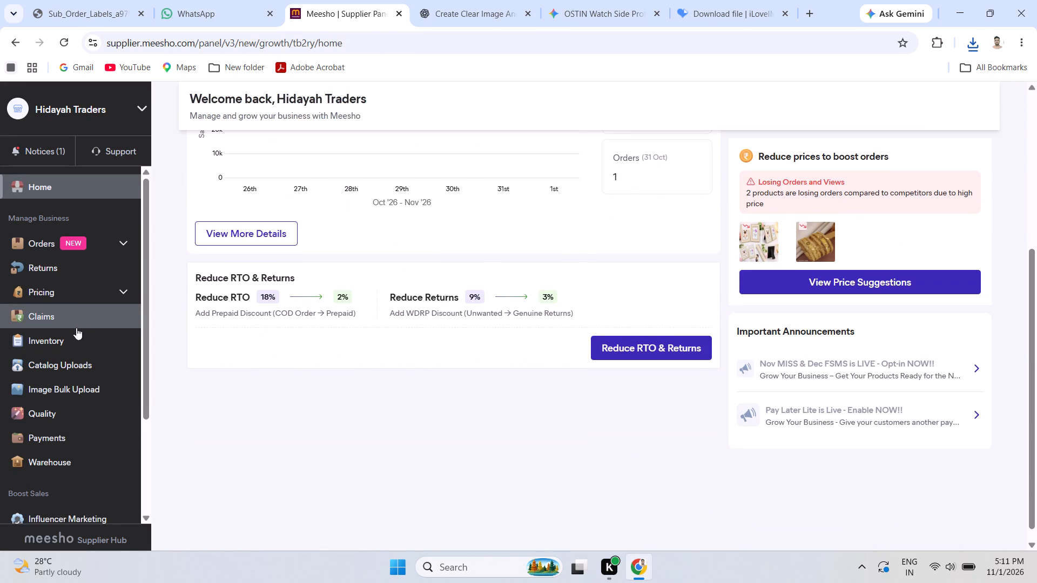
Examine the inventory's activation-pending and blocked catalogs, and return to the active catalogs.
click(76, 334)
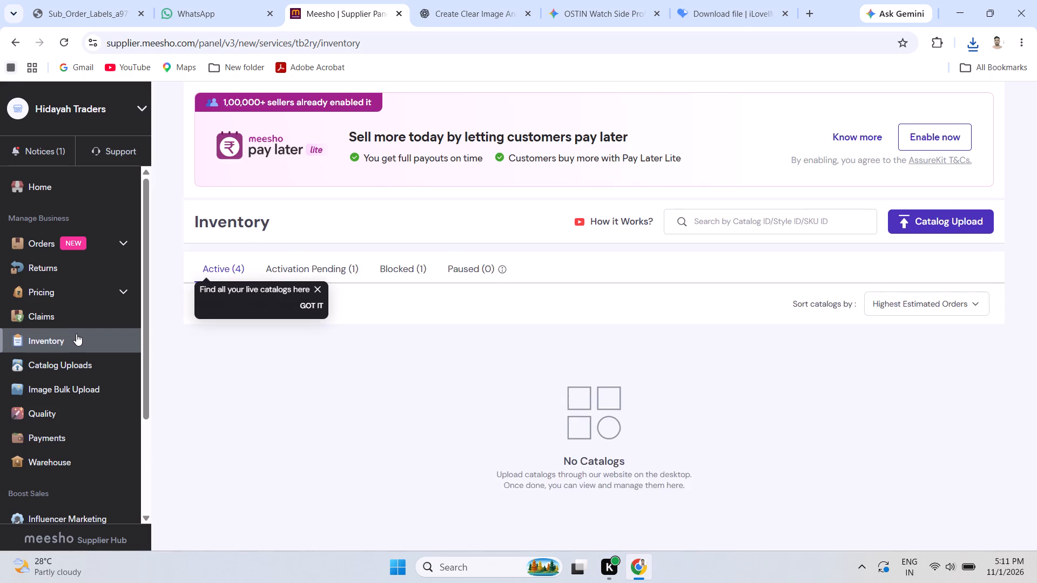
click(340, 266)
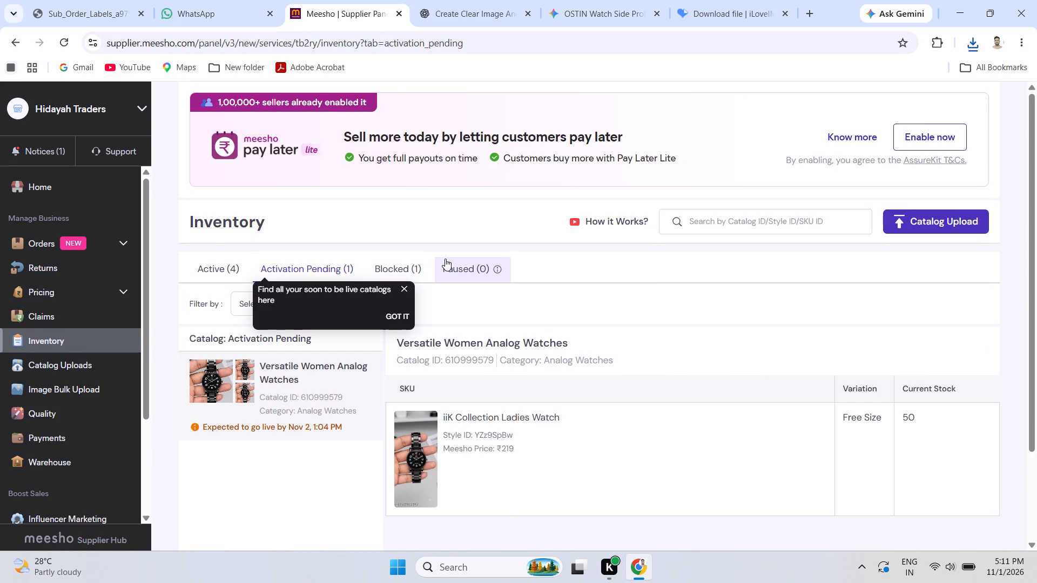
click(413, 269)
scroll(455, 404, down, 1)
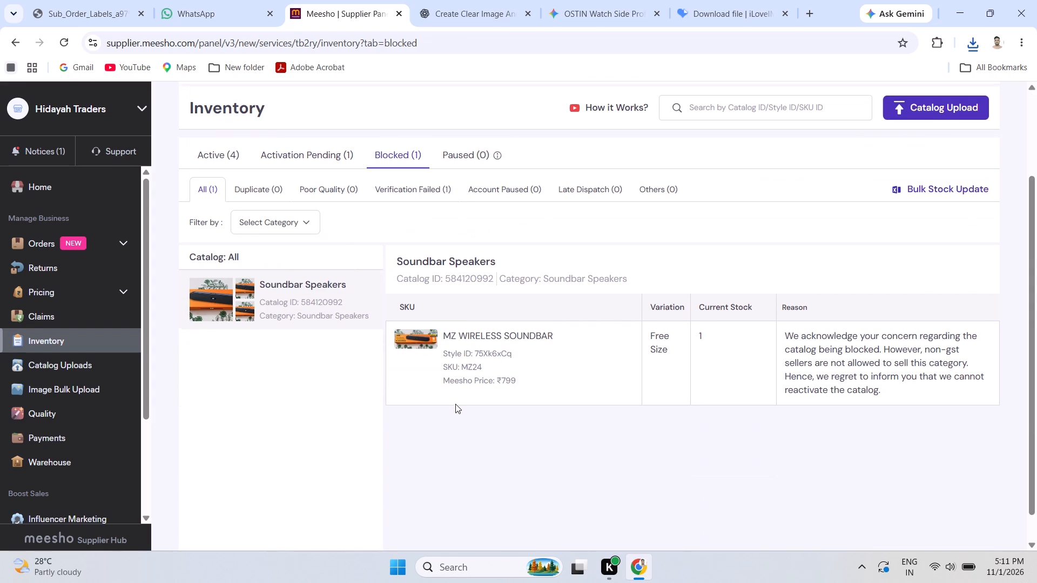
scroll(455, 404, down, 3)
scroll(455, 404, up, 2)
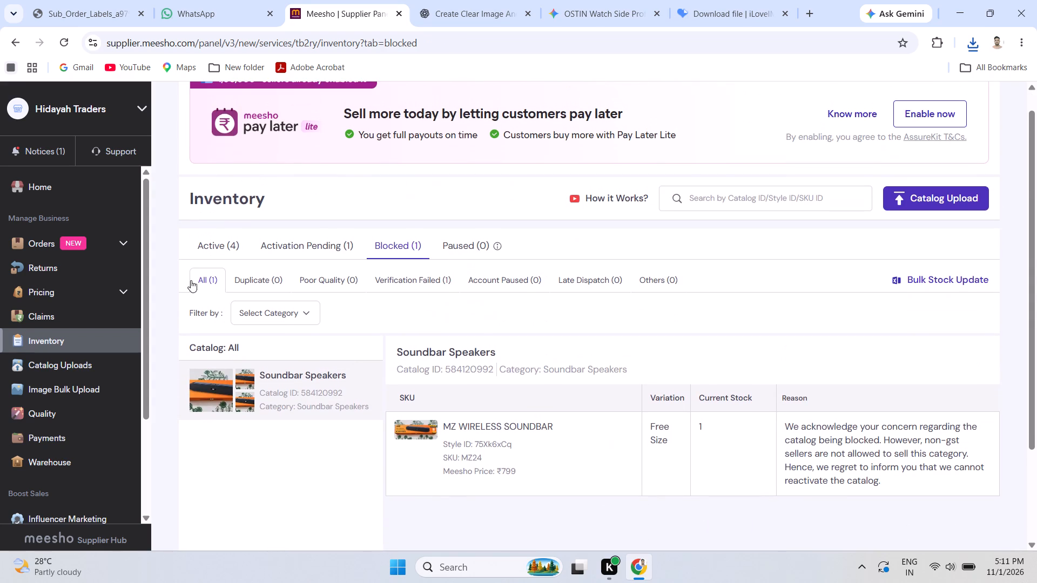
click(218, 247)
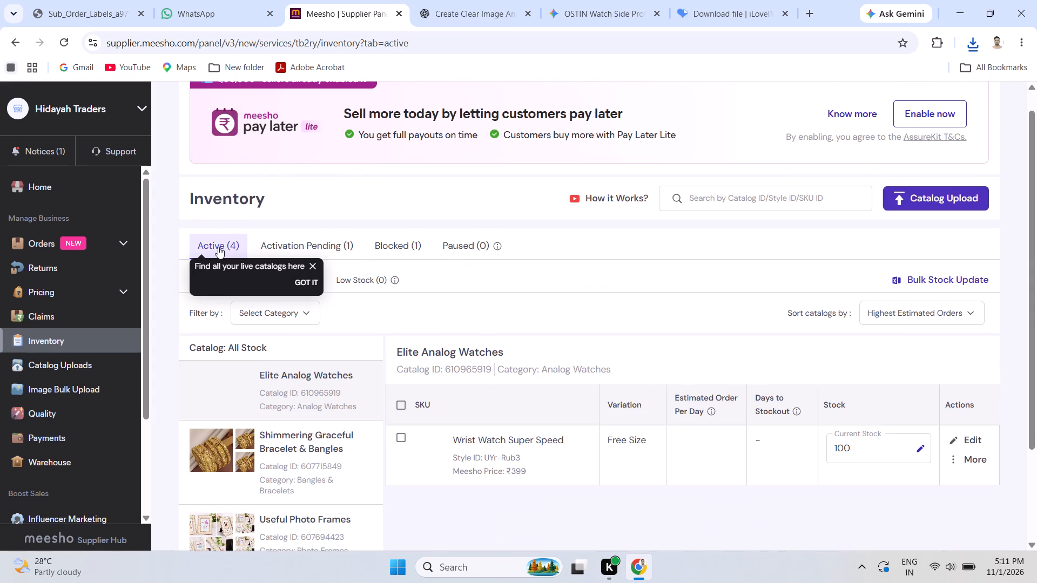
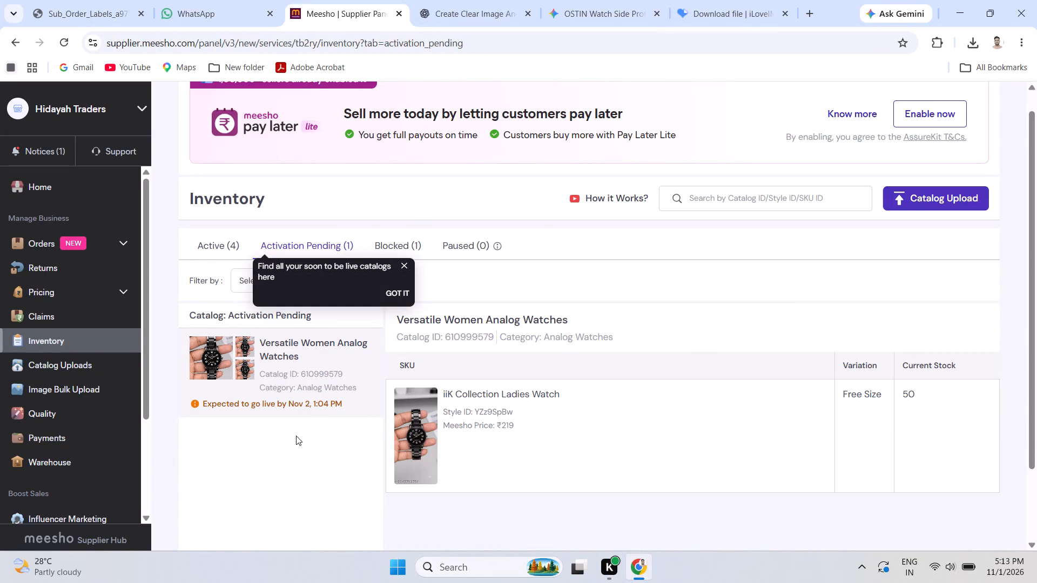
Review the active inventory catalogs and the product details of Wrist Watch Super Speed, returning to the inventory without editing.
click(234, 250)
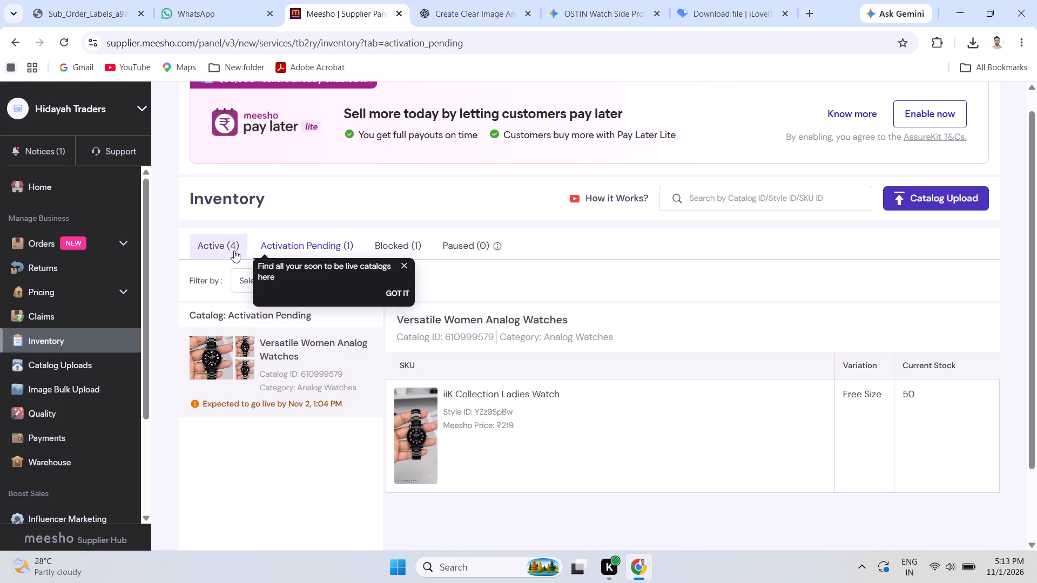
scroll(510, 436, down, 1)
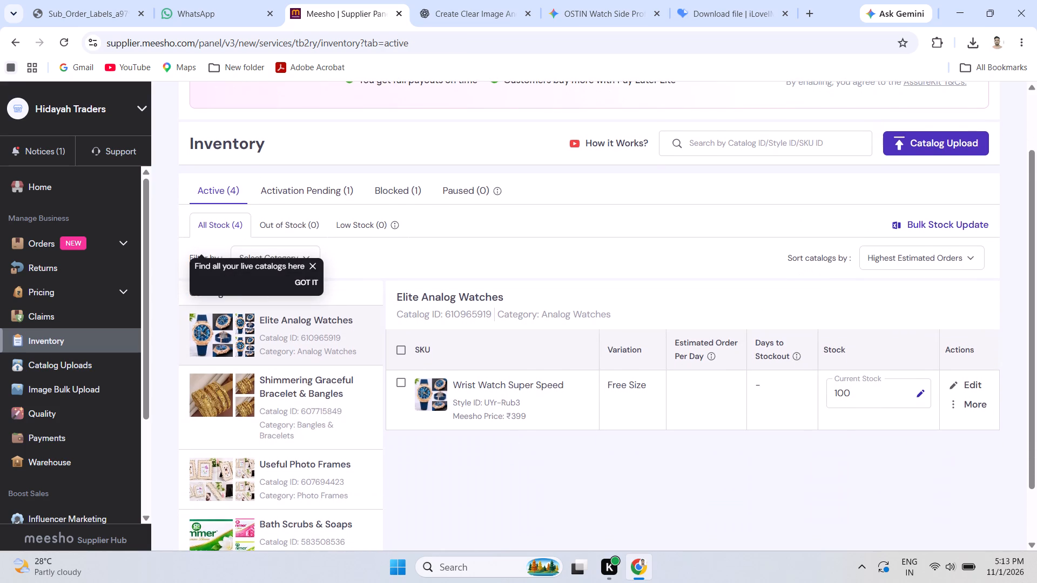
scroll(510, 436, down, 1)
scroll(510, 436, up, 1)
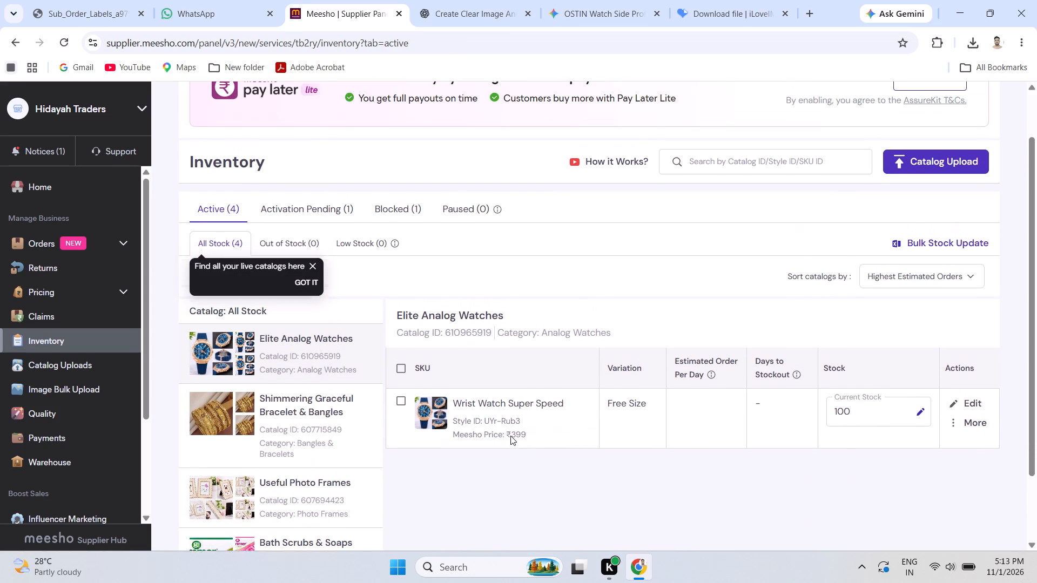
scroll(510, 436, up, 1)
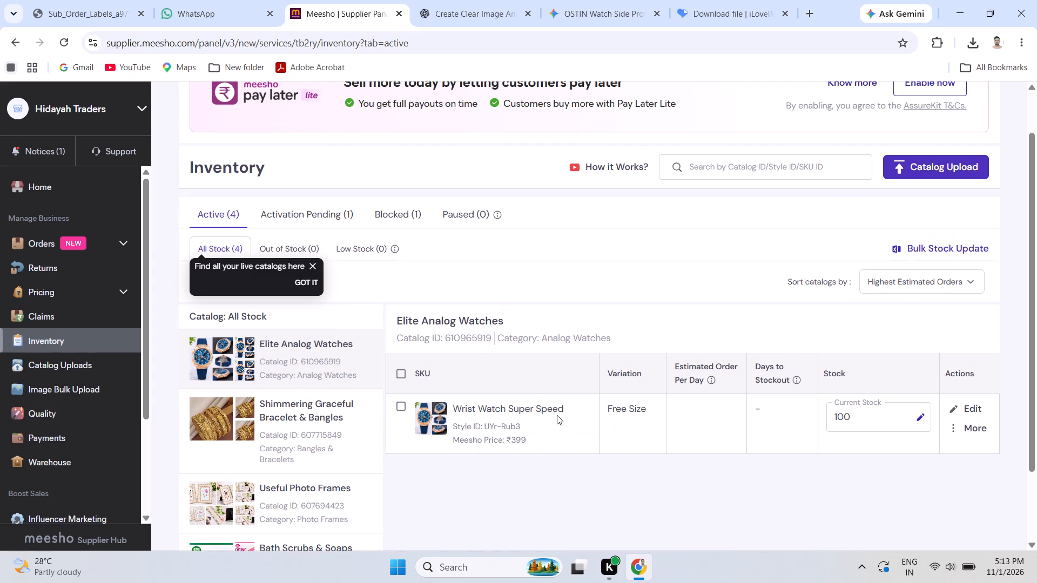
click(978, 412)
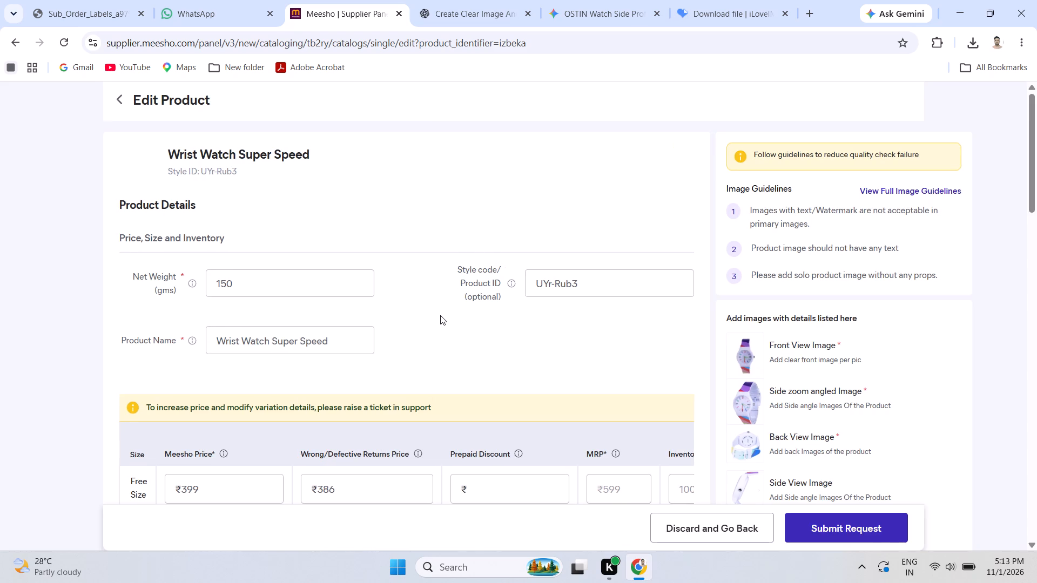
scroll(440, 315, down, 4)
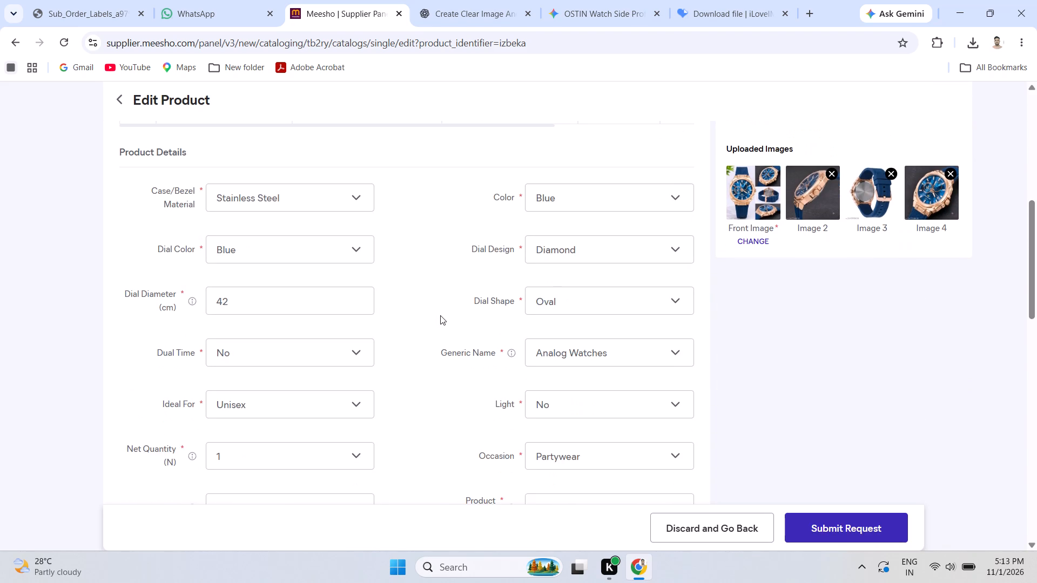
scroll(440, 315, up, 4)
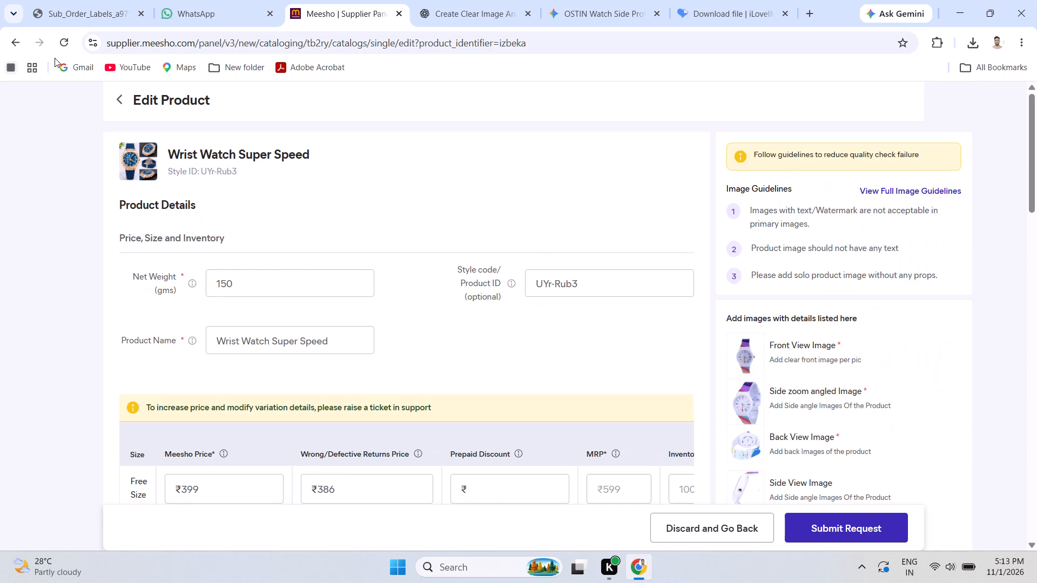
click(113, 101)
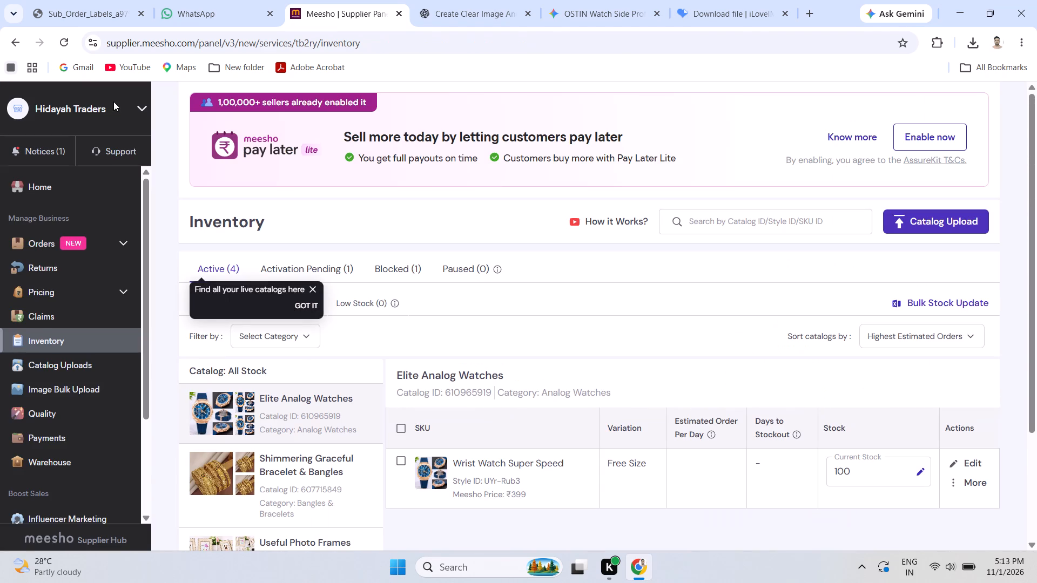
Start adding a new single catalog from the catalog uploads page.
click(97, 246)
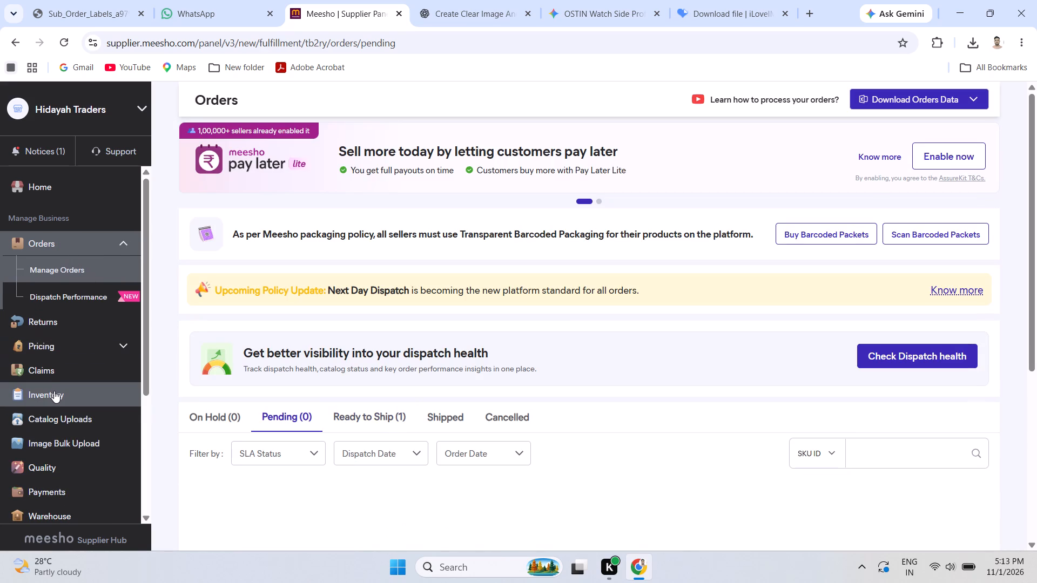
click(54, 409)
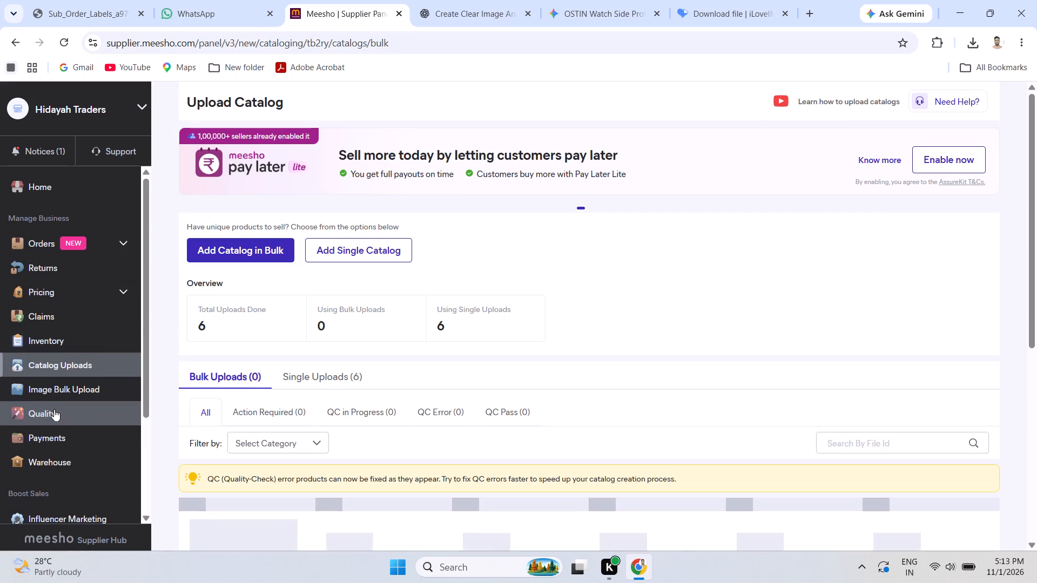
click(332, 245)
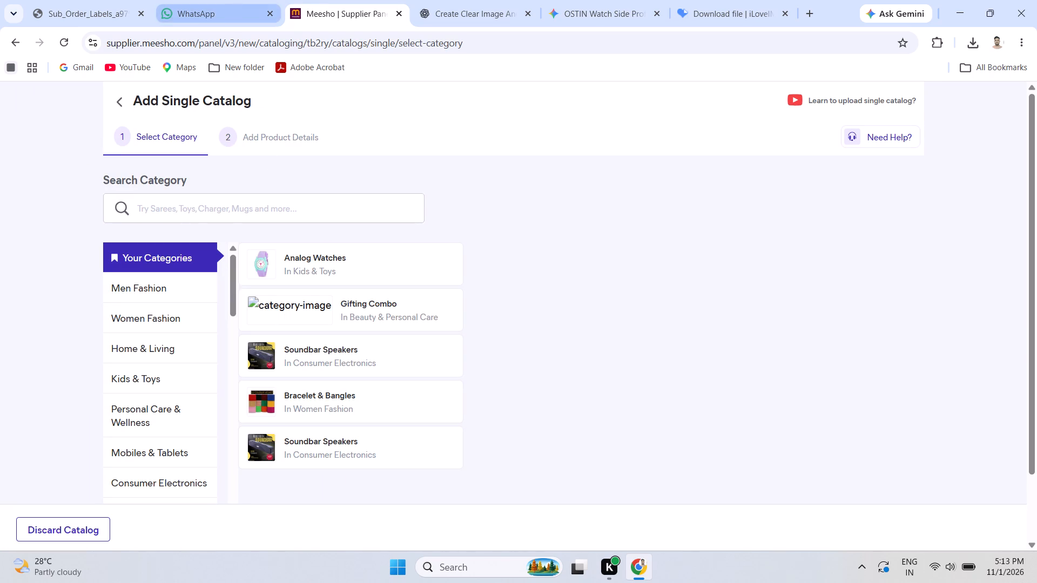
Search the categories for "watch" and choose Analog Watches in Men Fashion for the new catalog.
click(207, 206)
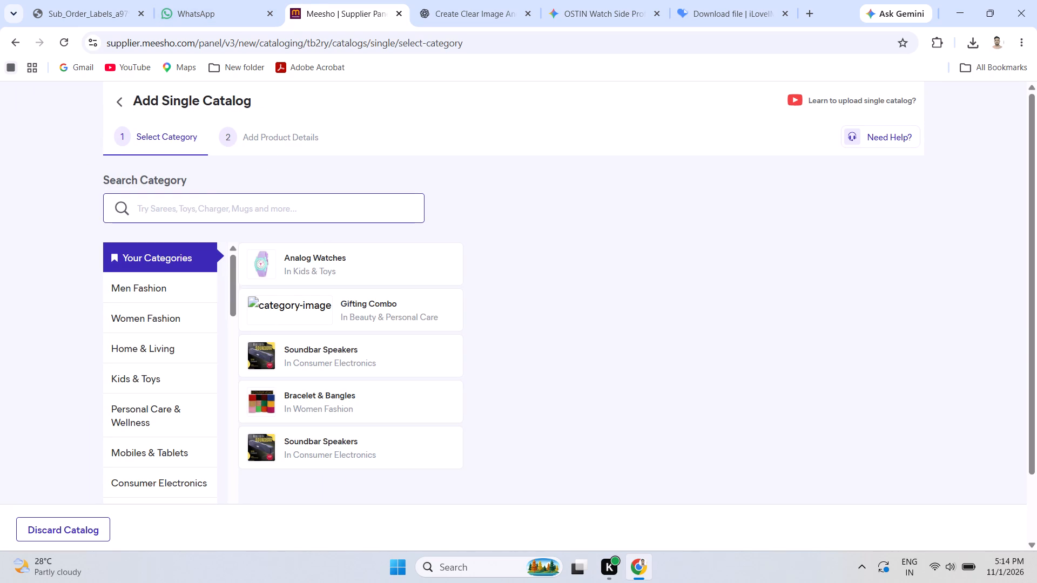
text(watch)
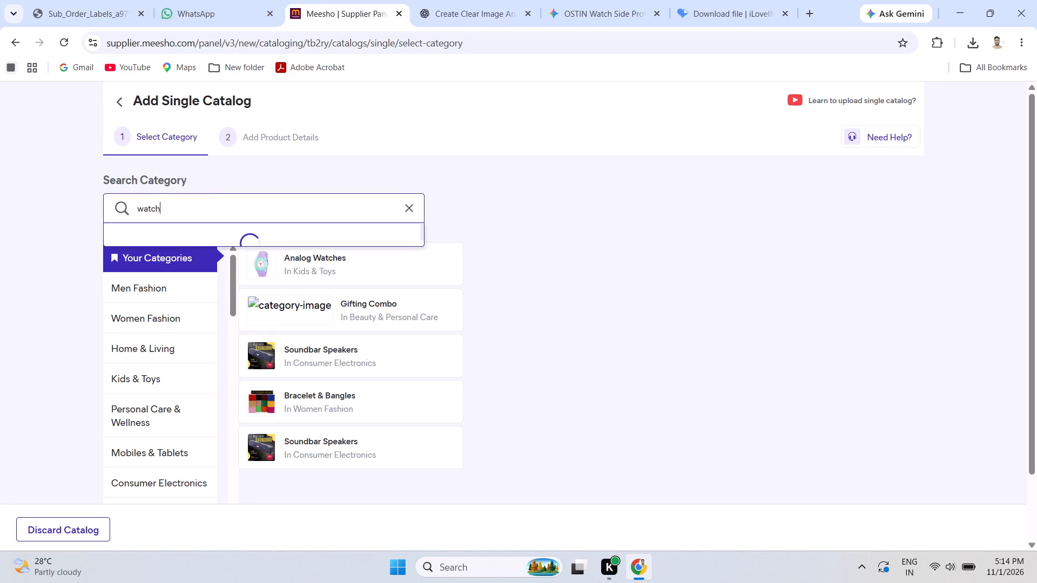
scroll(243, 324, down, 1)
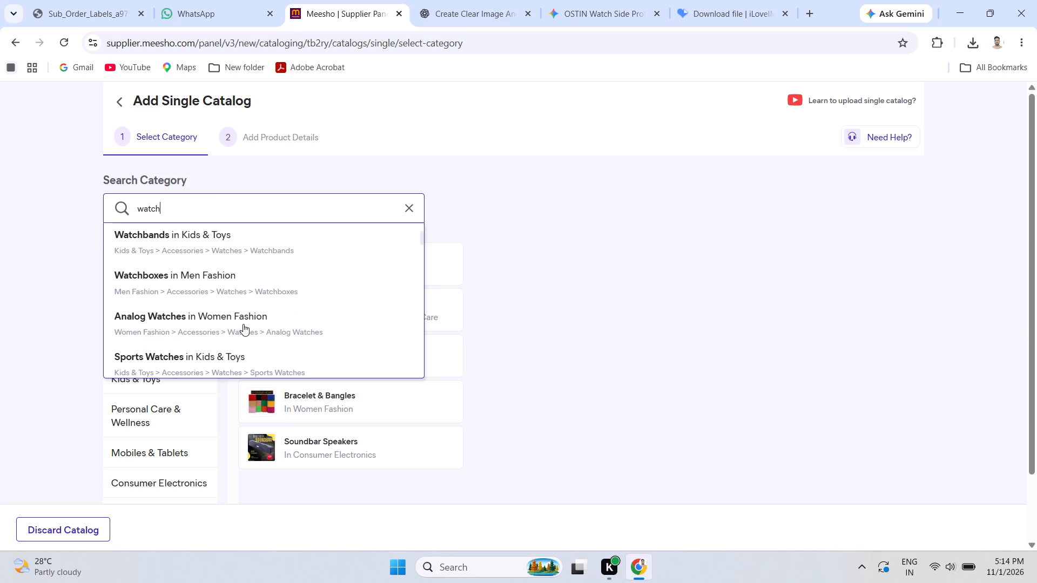
scroll(243, 324, down, 1)
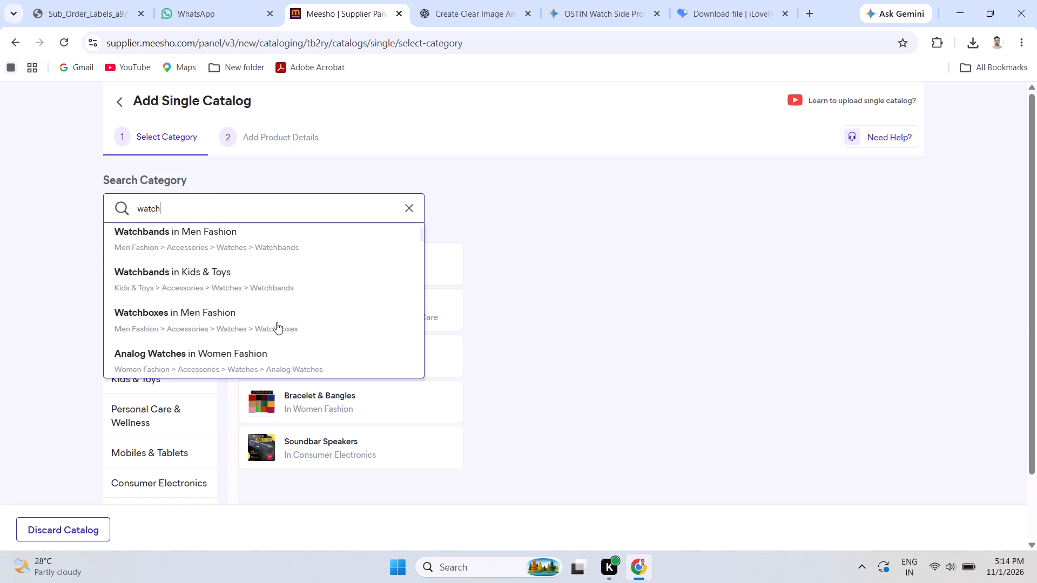
scroll(273, 325, up, 2)
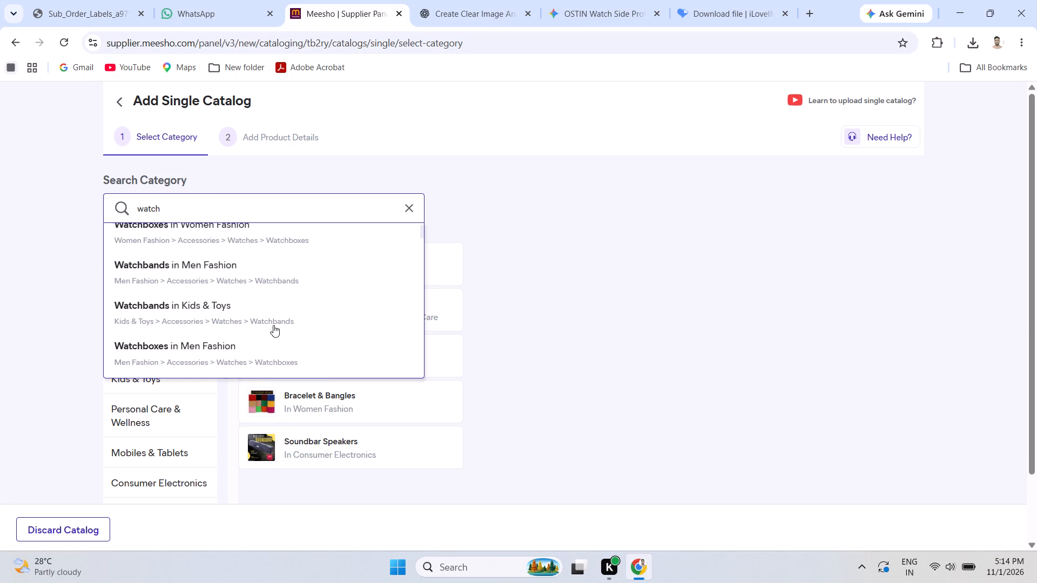
scroll(273, 325, up, 1)
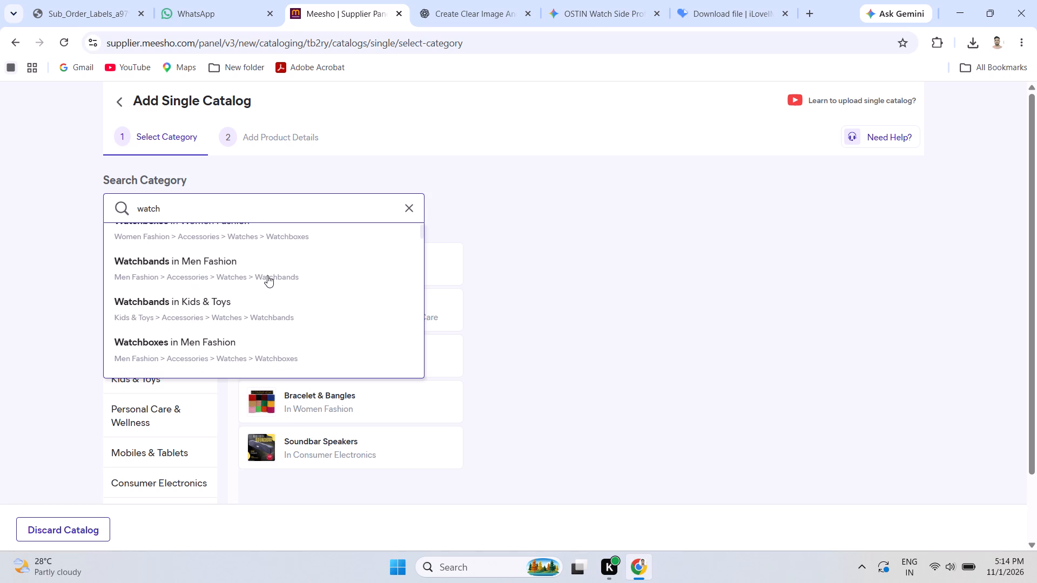
scroll(267, 303, down, 1)
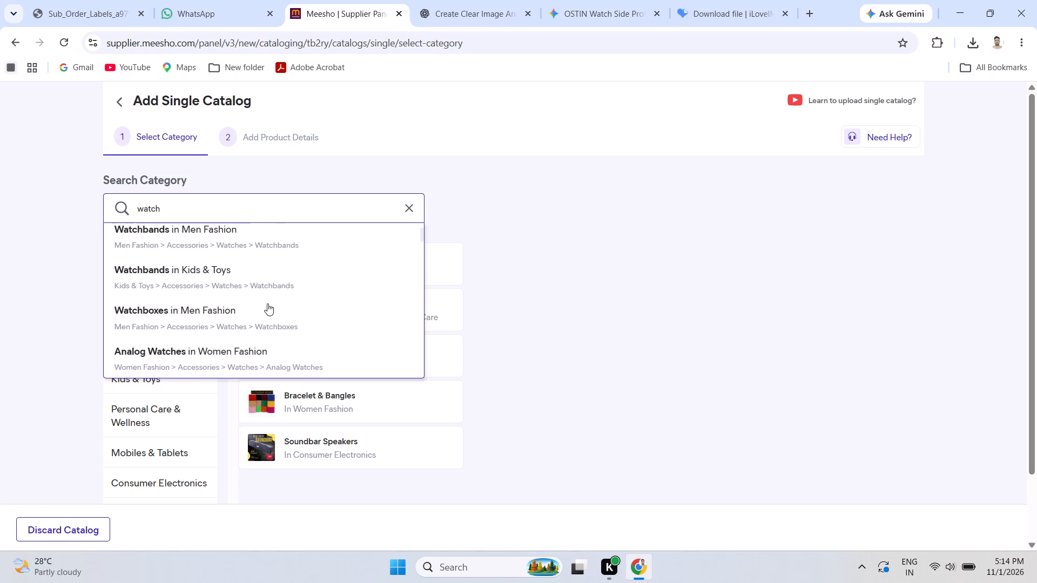
scroll(267, 303, down, 2)
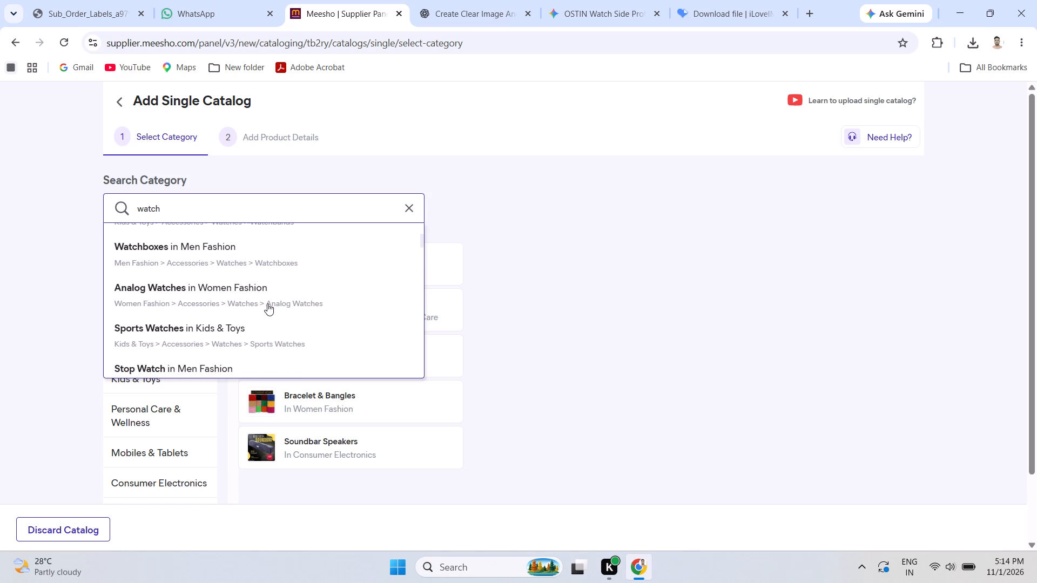
scroll(267, 303, down, 2)
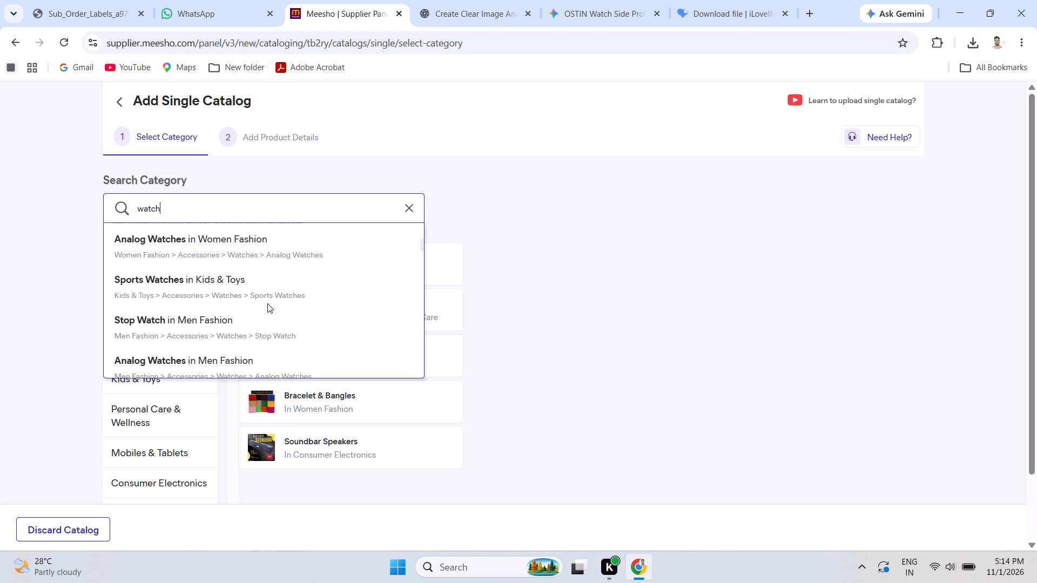
scroll(267, 303, down, 1)
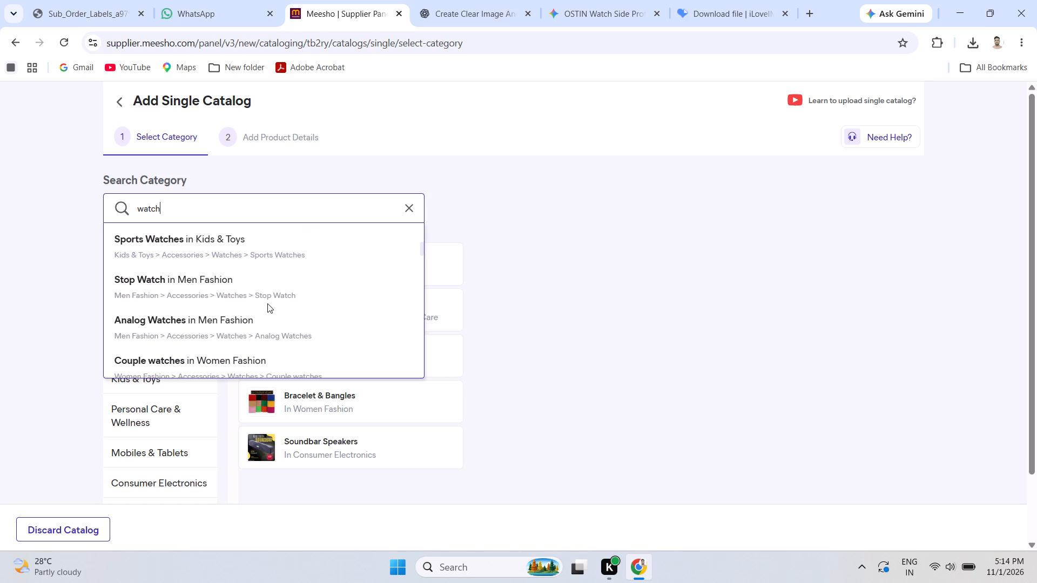
scroll(267, 303, down, 1)
click(267, 303)
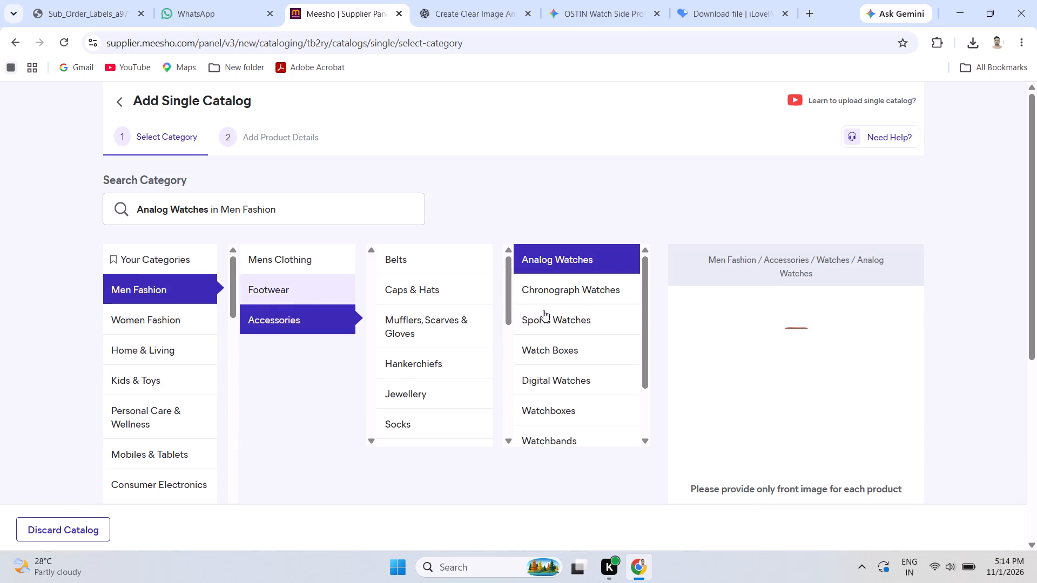
Add men watch.jpeg from Downloads as the product's front image and continue to the product details.
scroll(830, 429, down, 1)
click(819, 429)
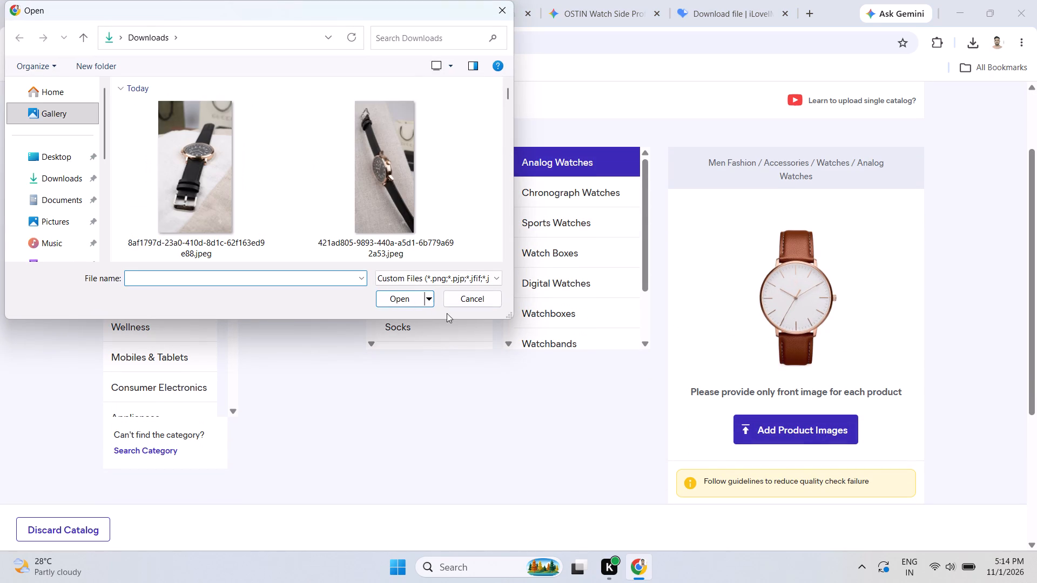
scroll(345, 188, down, 1)
scroll(345, 188, up, 1)
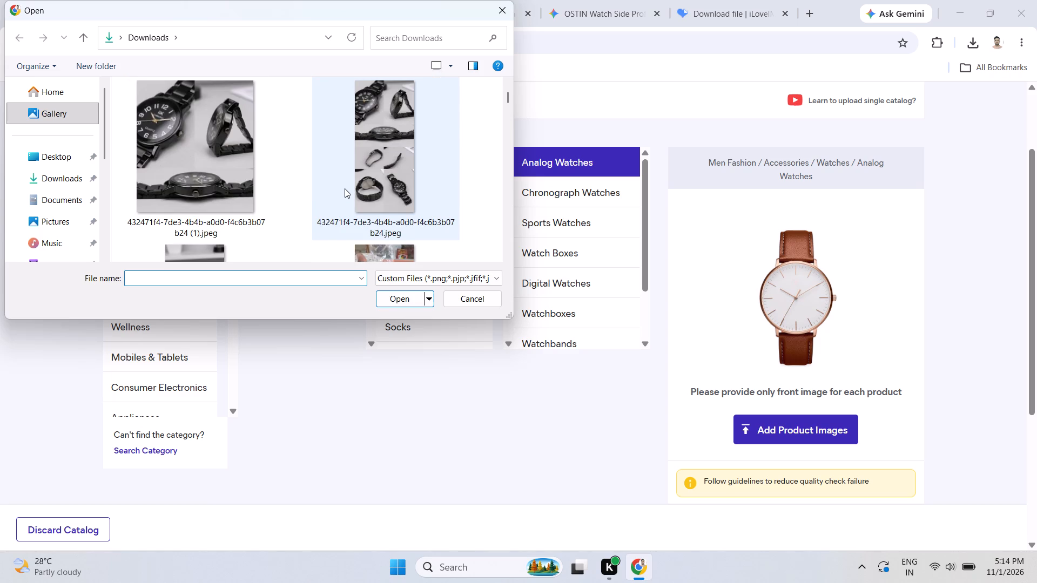
scroll(345, 188, up, 1)
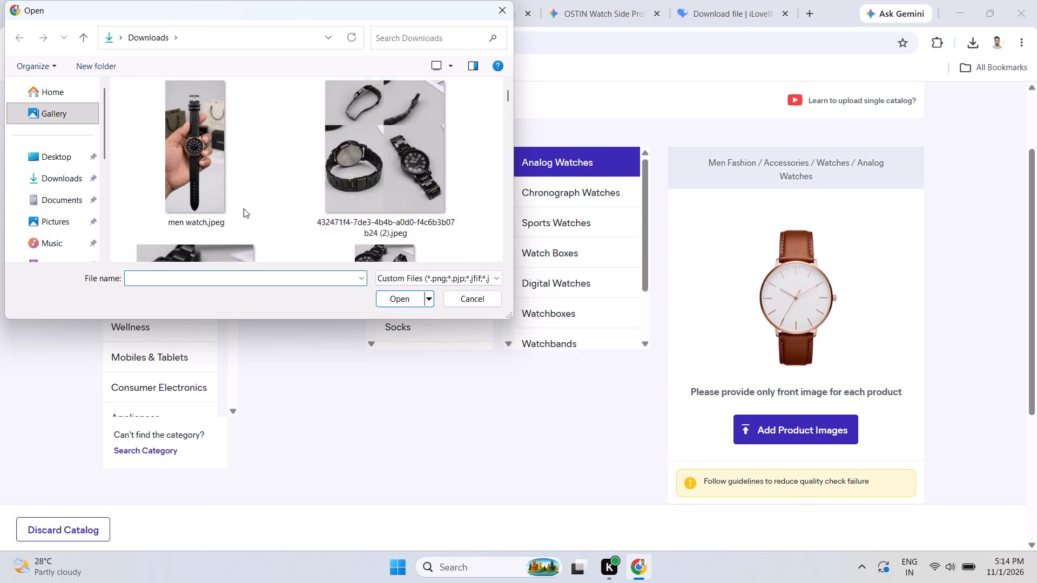
click(217, 146)
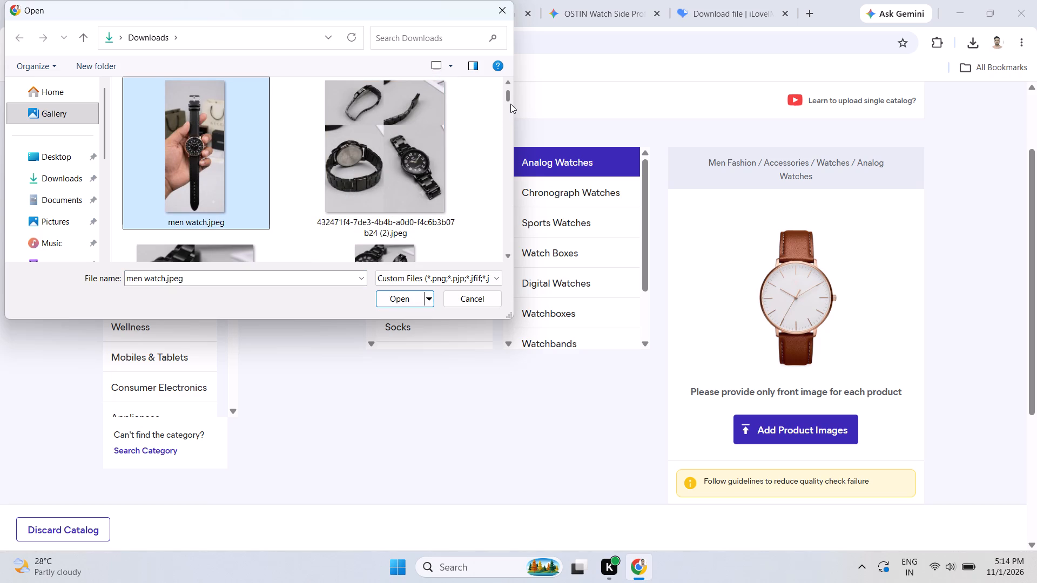
drag(509, 91, 509, 85)
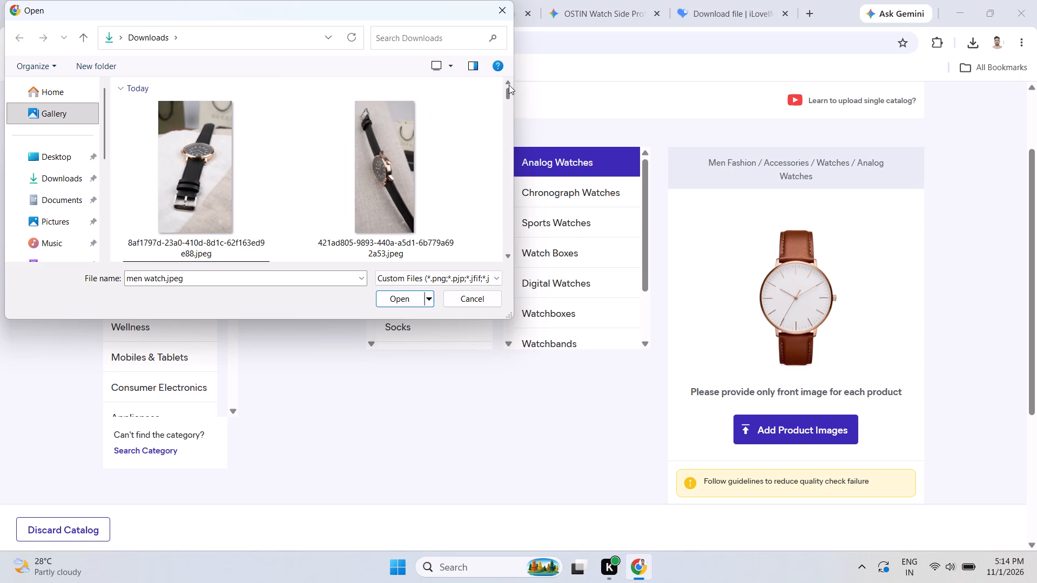
drag(509, 85, 509, 81)
click(415, 302)
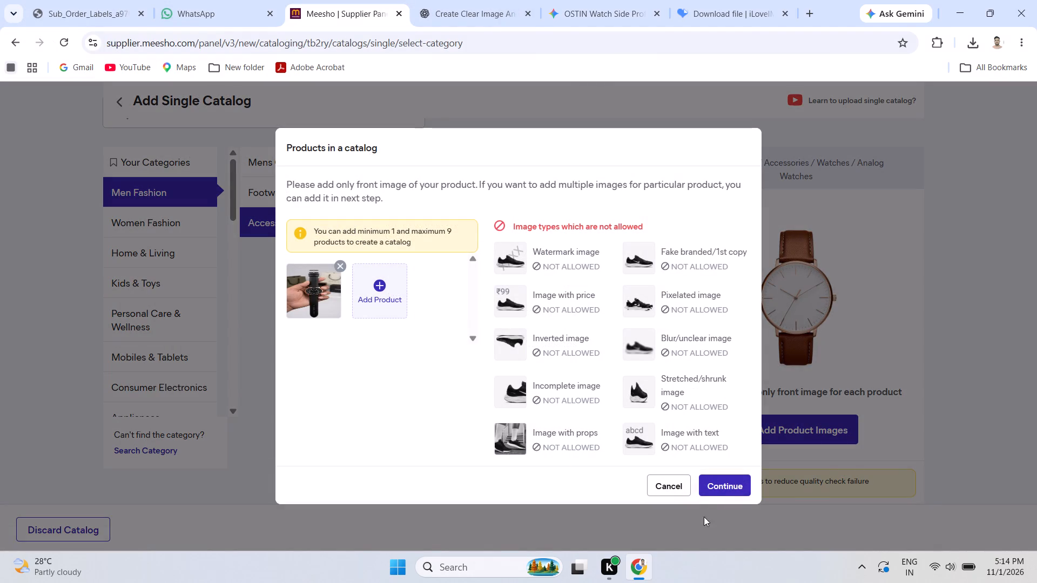
click(714, 483)
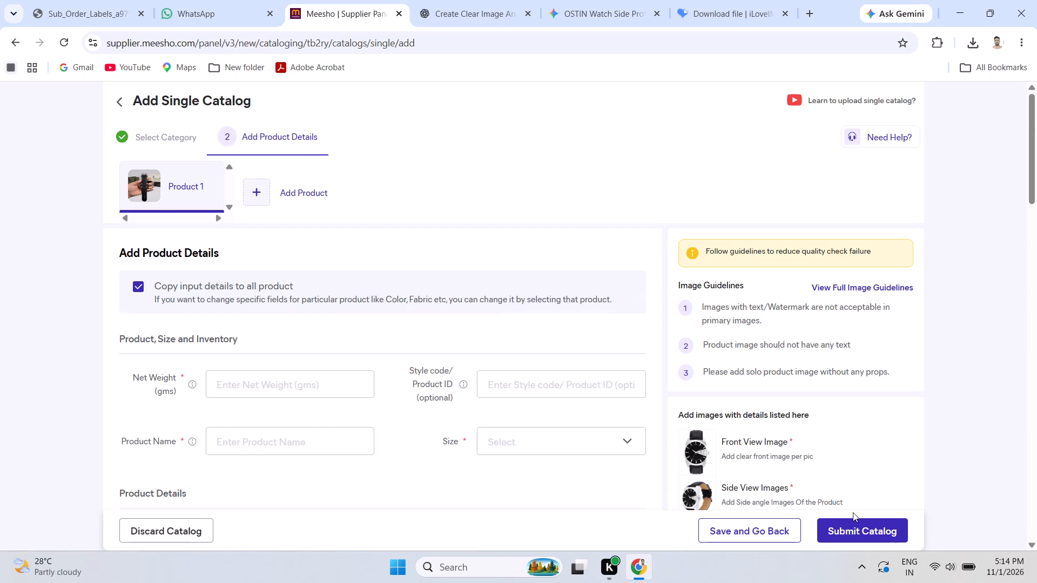
scroll(853, 512, down, 4)
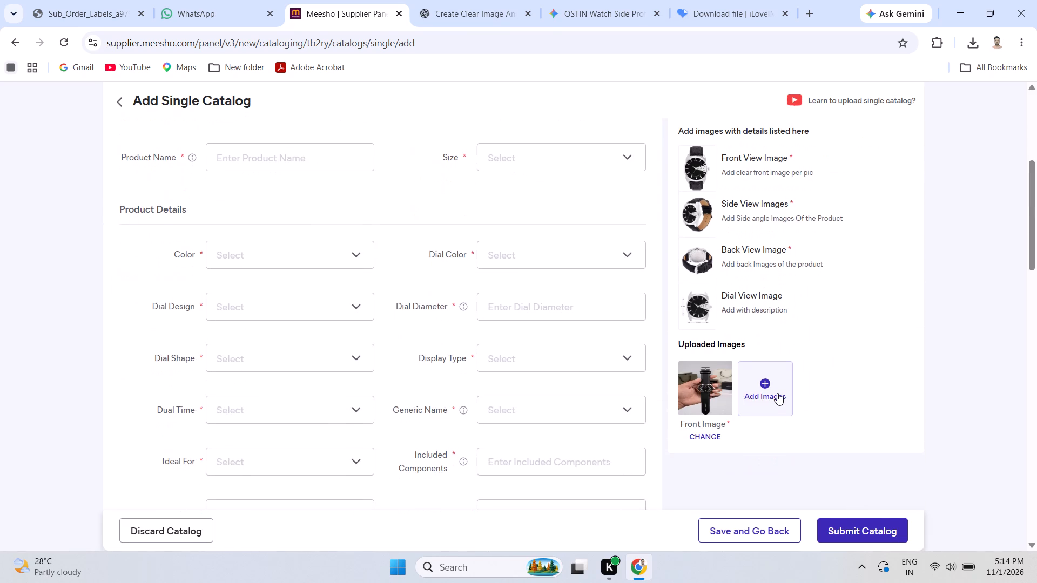
click(777, 393)
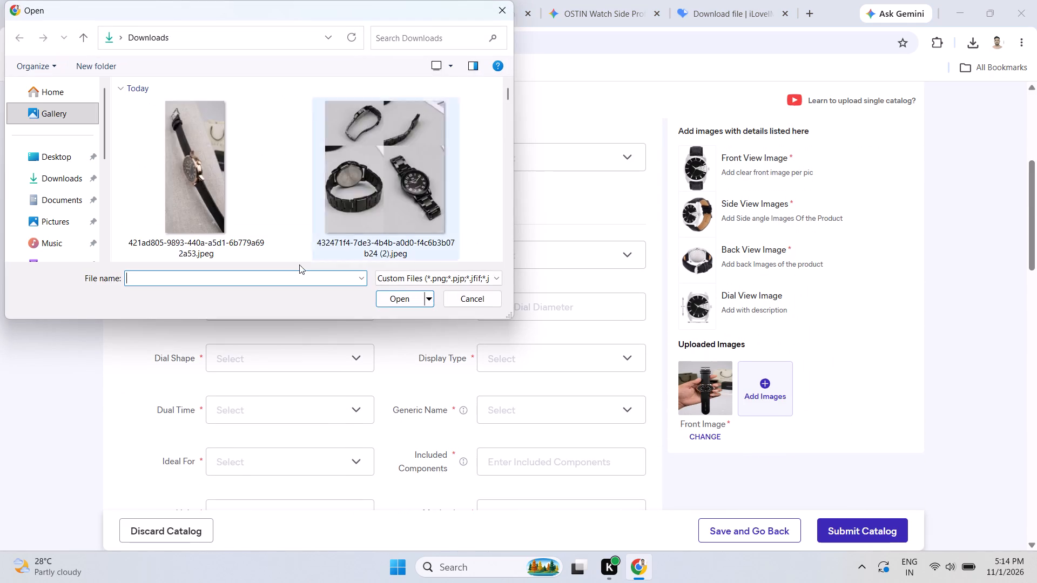
click(190, 189)
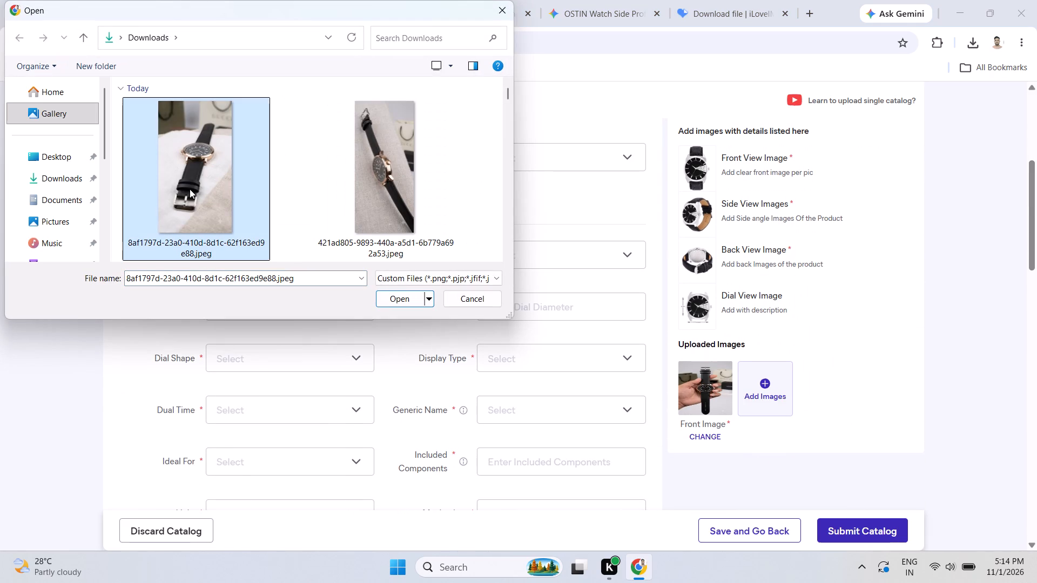
key(ctrl+s)
ctrl+click(330, 193)
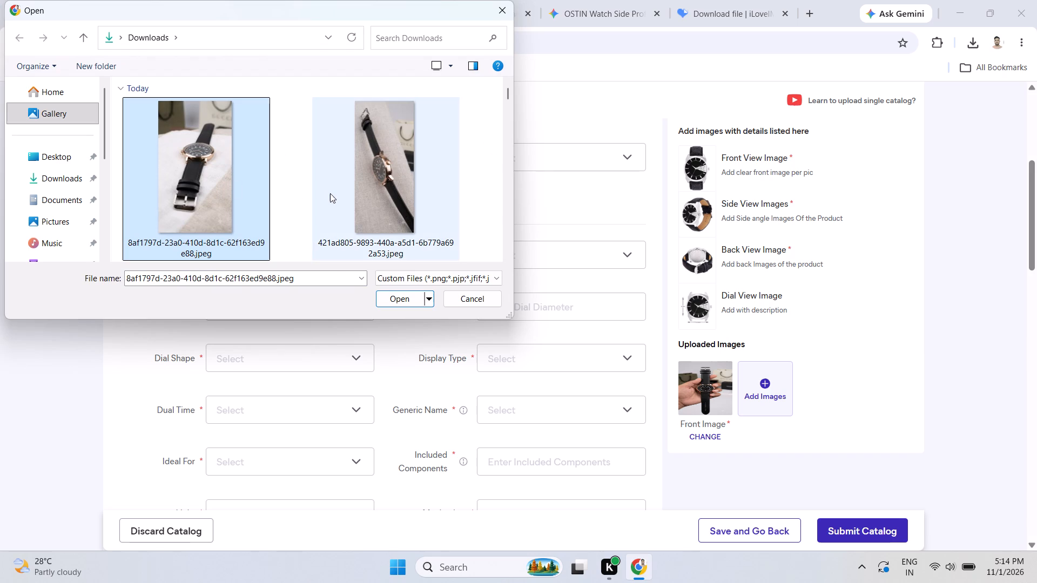
key(ctrl+s)
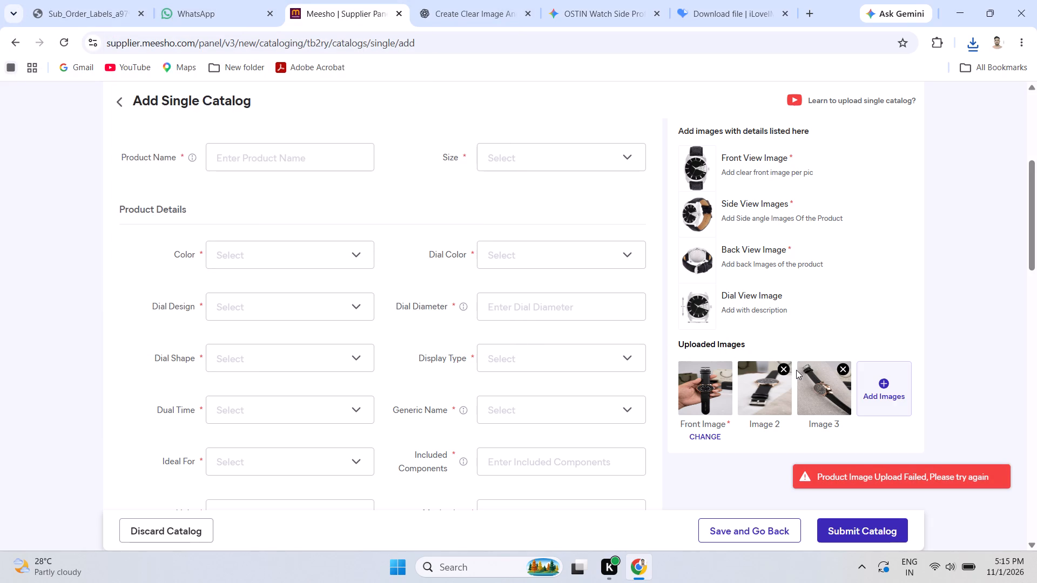
click(893, 384)
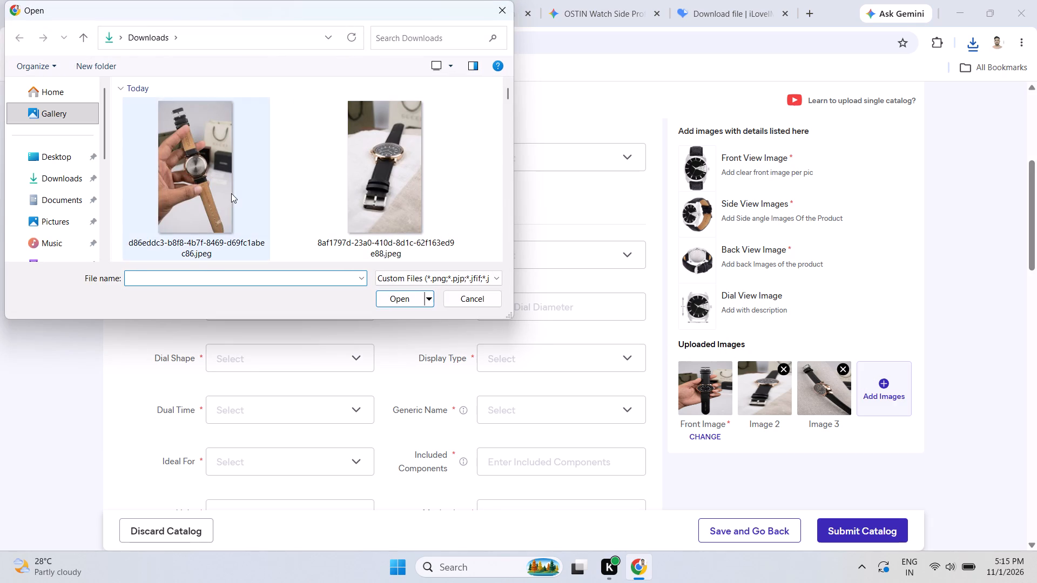
click(231, 193)
click(401, 301)
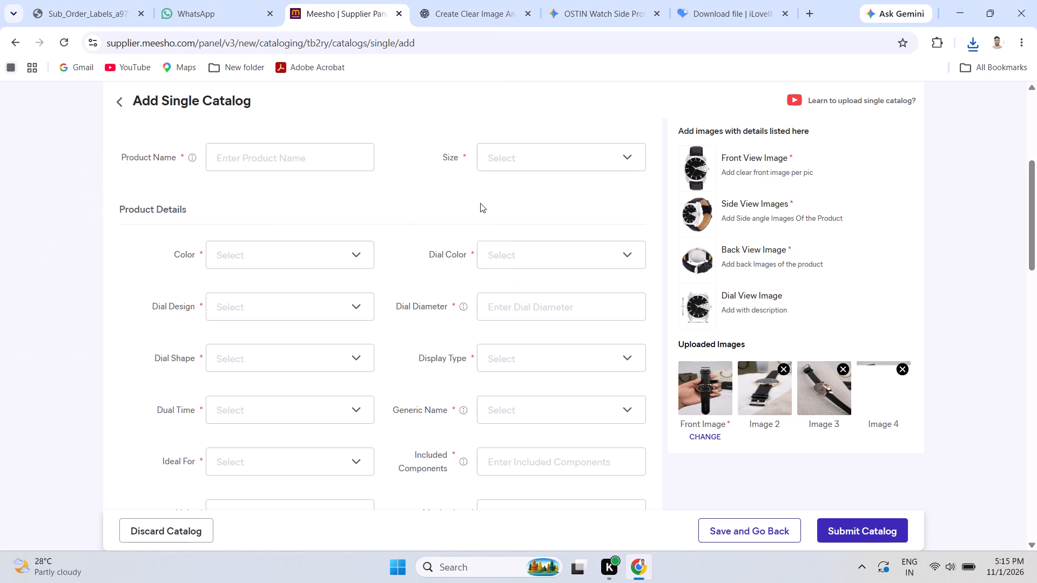
Set the product's net weight to 120 gms.
click(344, 165)
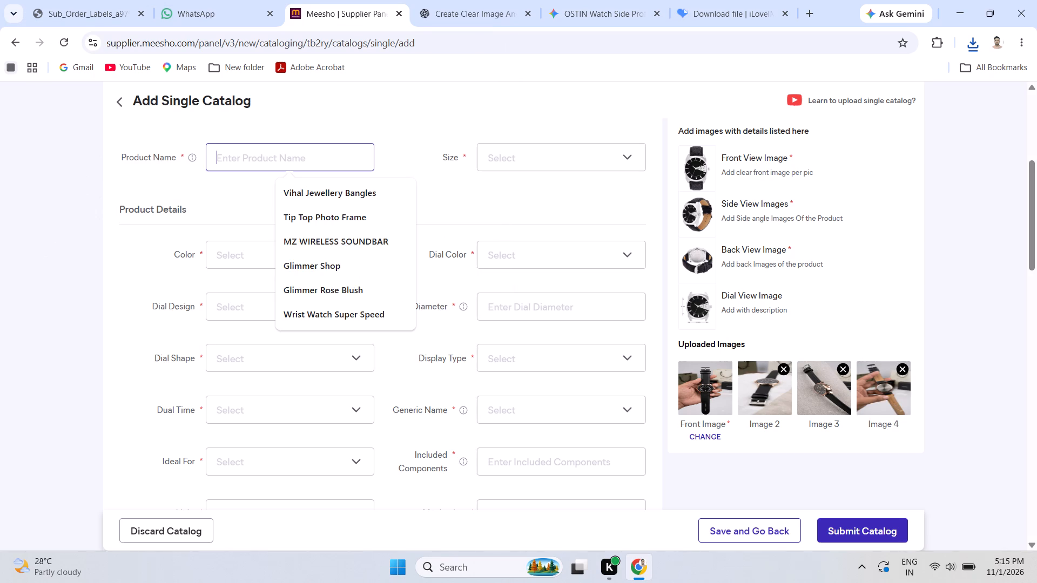
scroll(344, 165, up, 2)
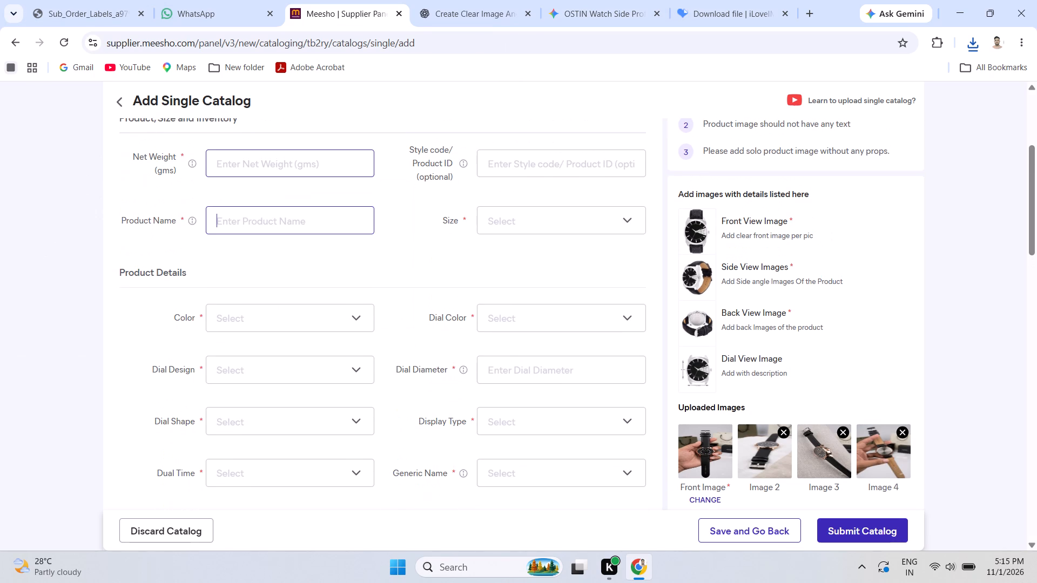
click(340, 169)
text(120)
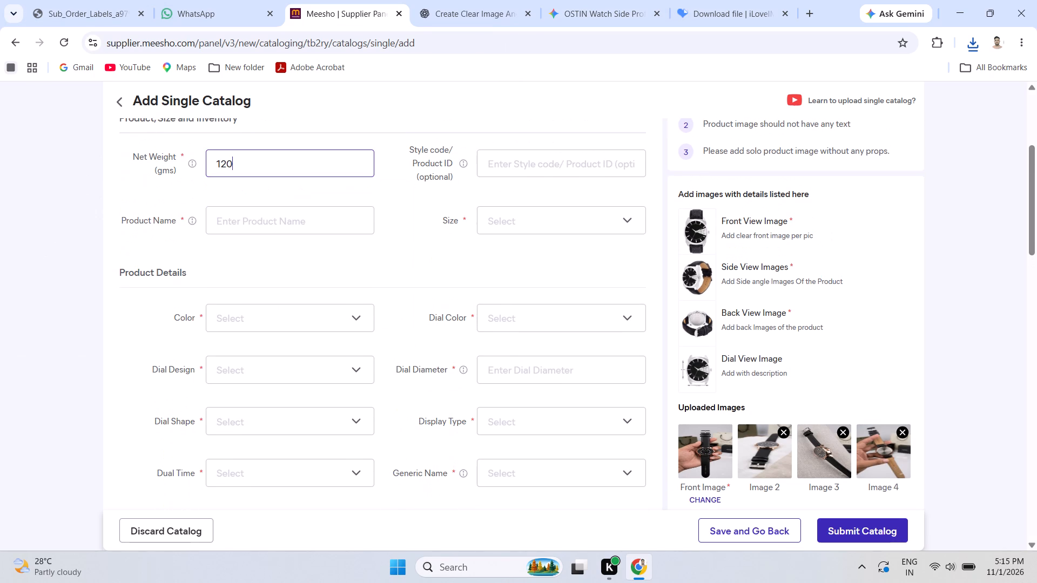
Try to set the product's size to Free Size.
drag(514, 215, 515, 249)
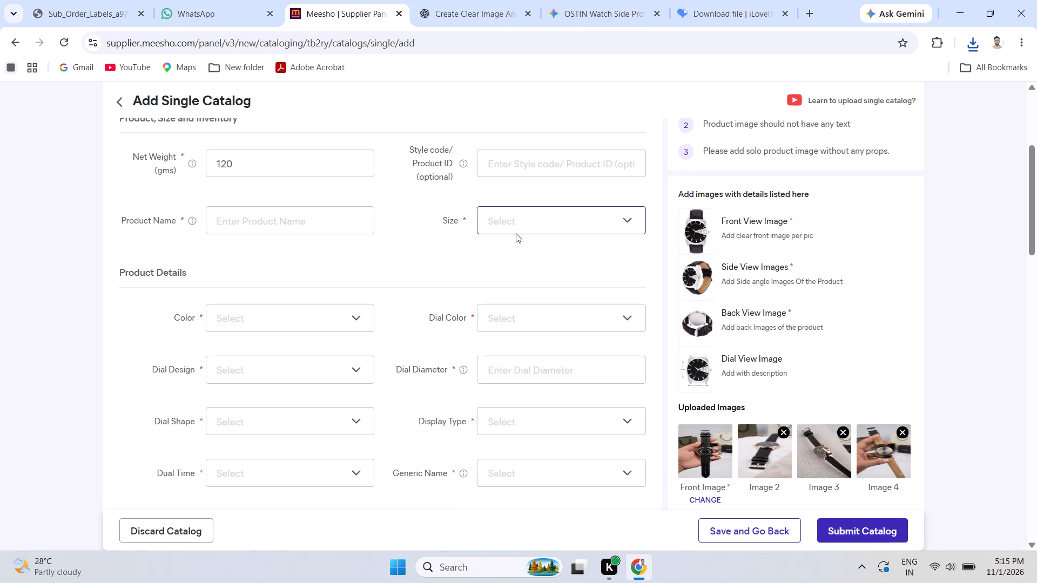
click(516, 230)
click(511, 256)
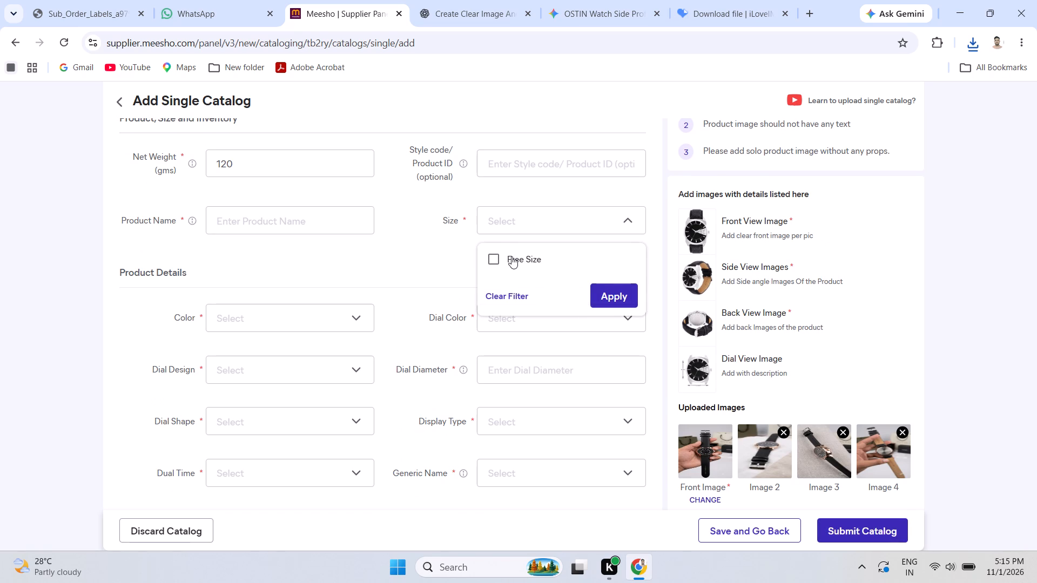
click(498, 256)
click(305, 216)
Open the Product Name field for entry.
click(304, 221)
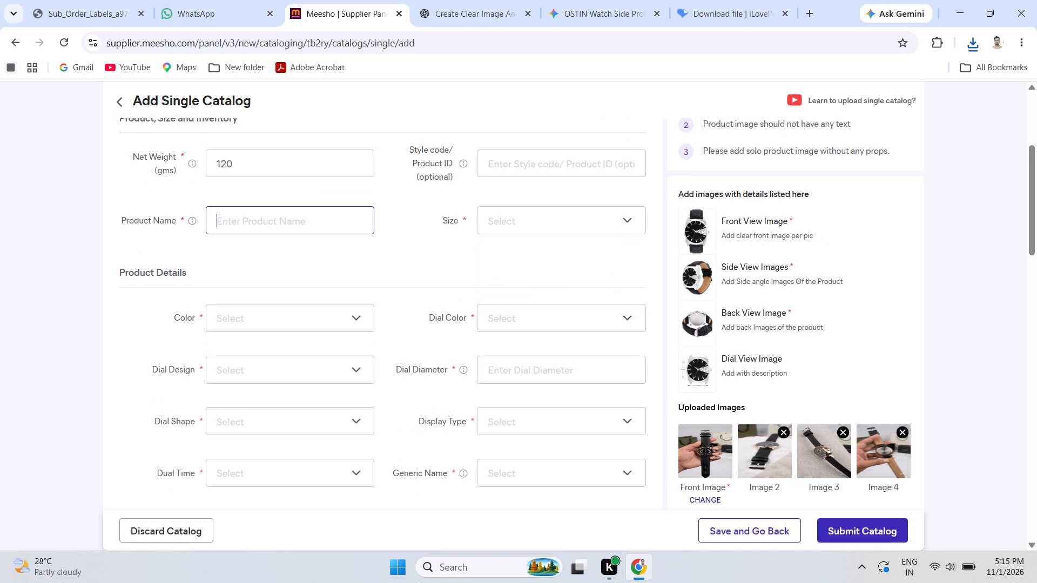
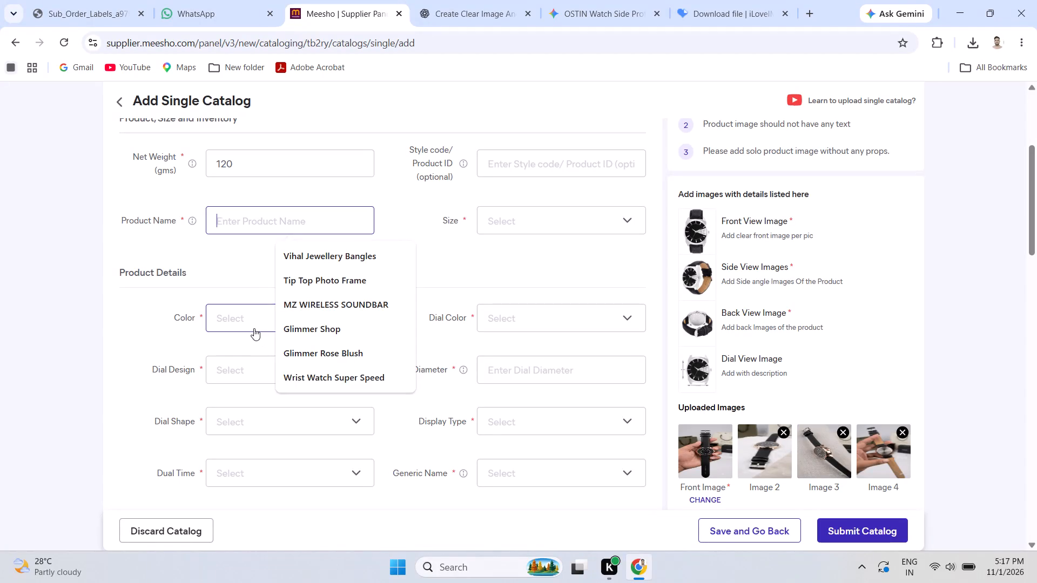
Set the watch's color to Black and its dial color to Gold in the product details.
click(254, 324)
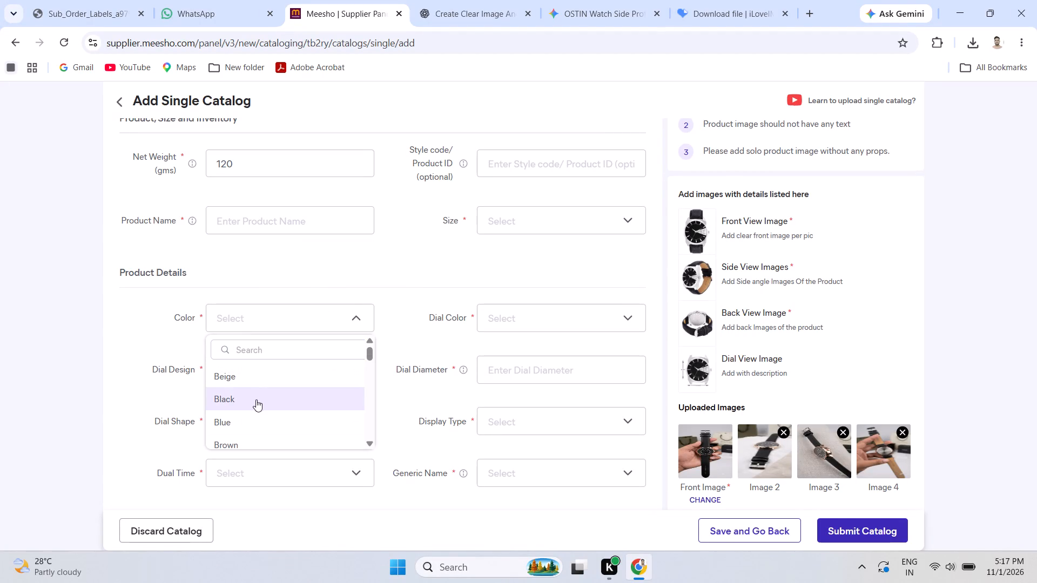
click(256, 400)
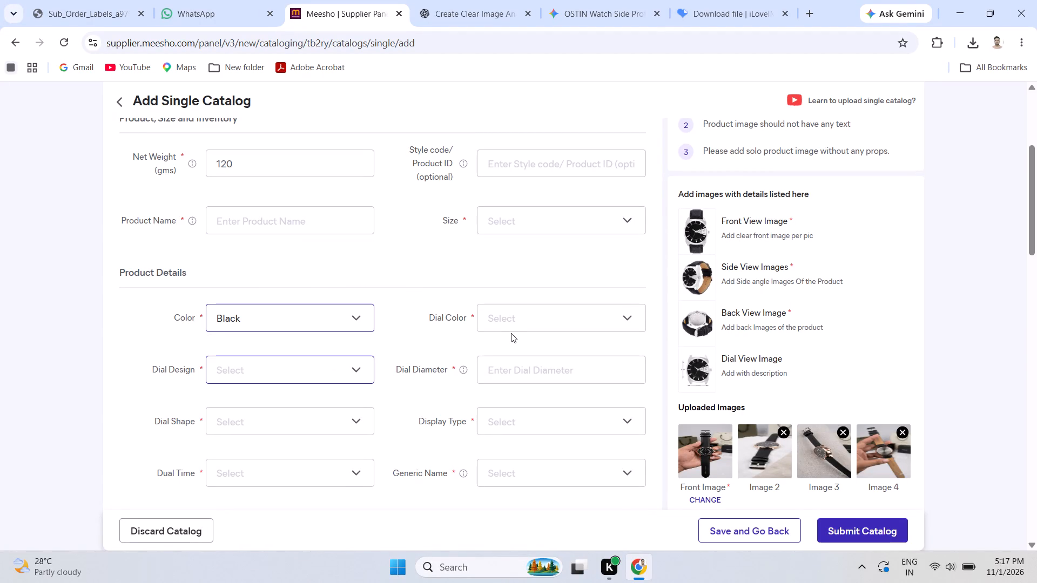
click(511, 333)
click(511, 326)
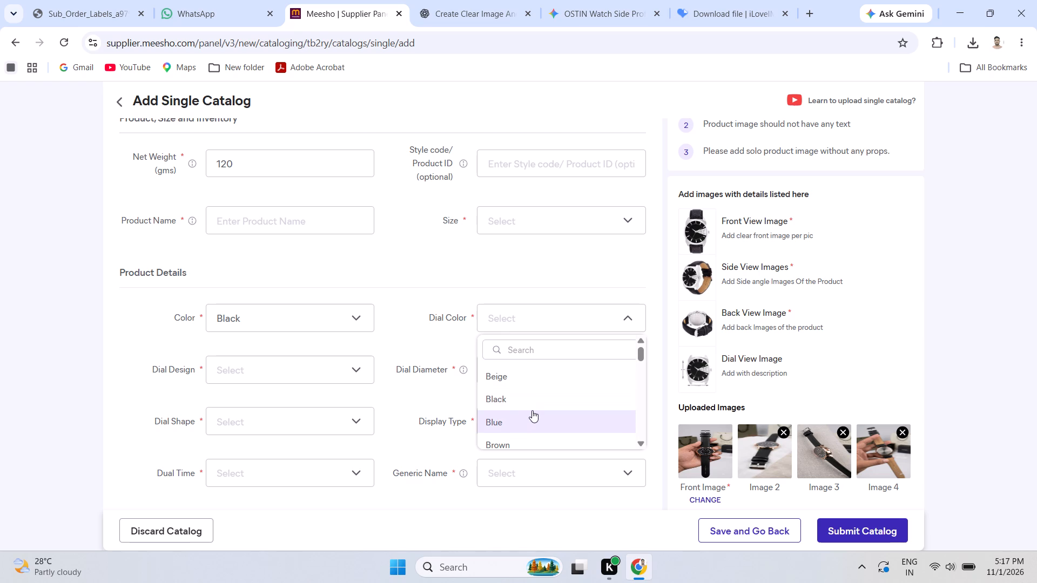
scroll(532, 410, down, 1)
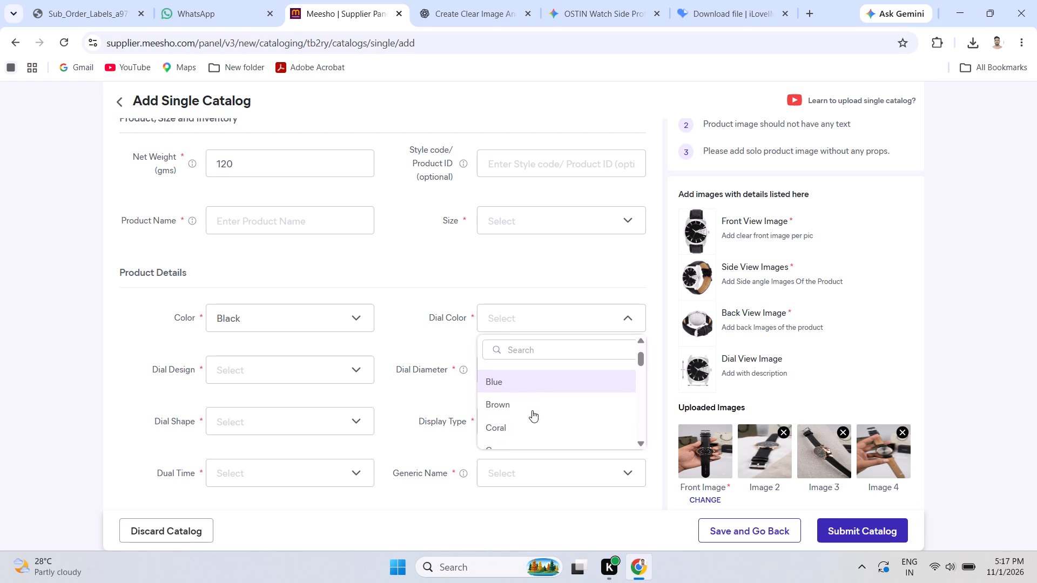
scroll(532, 410, down, 1)
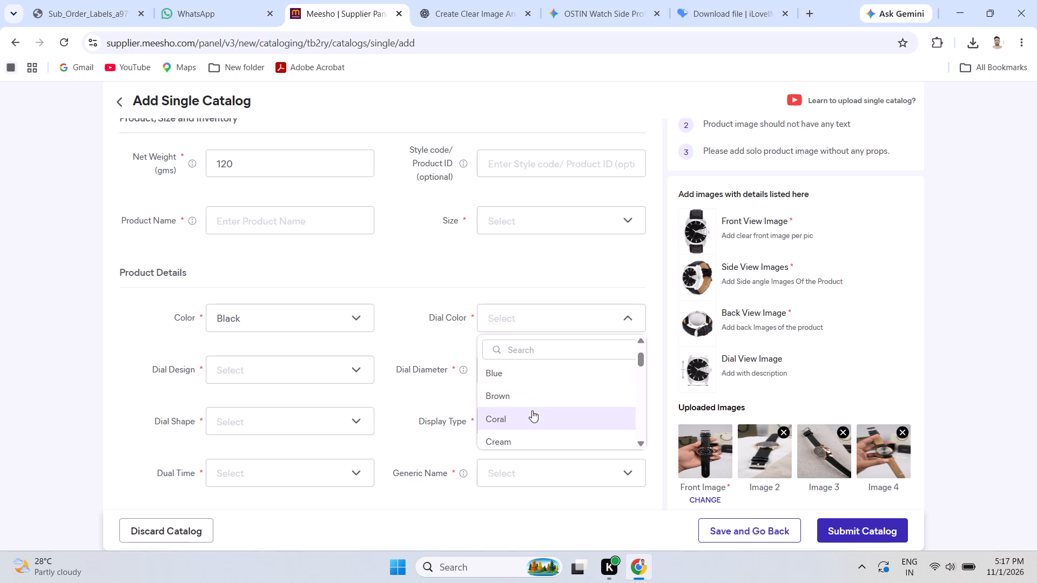
scroll(532, 410, down, 1)
click(527, 430)
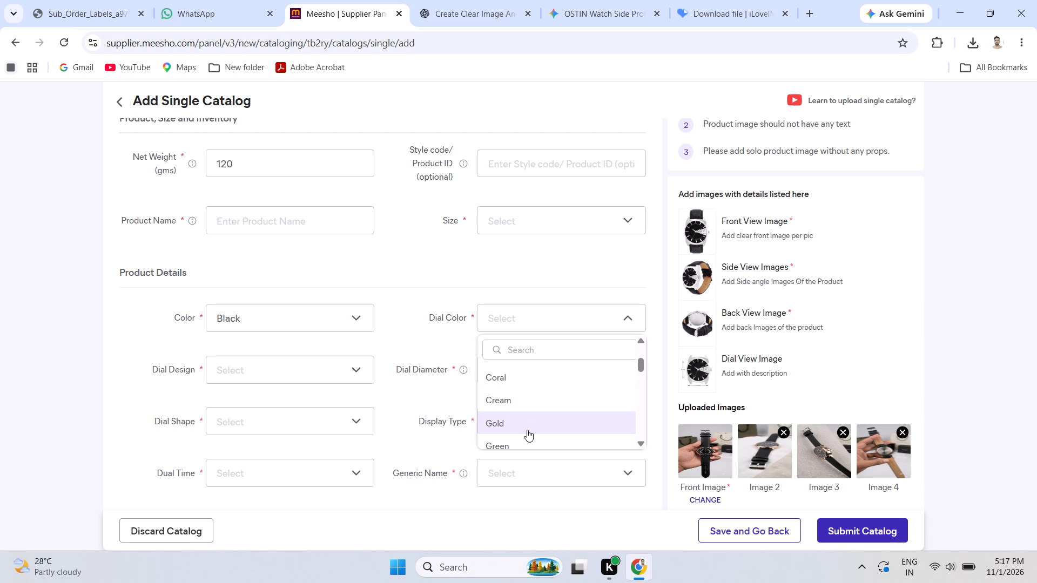
Choose Ethnic as the watch's dial design.
click(334, 371)
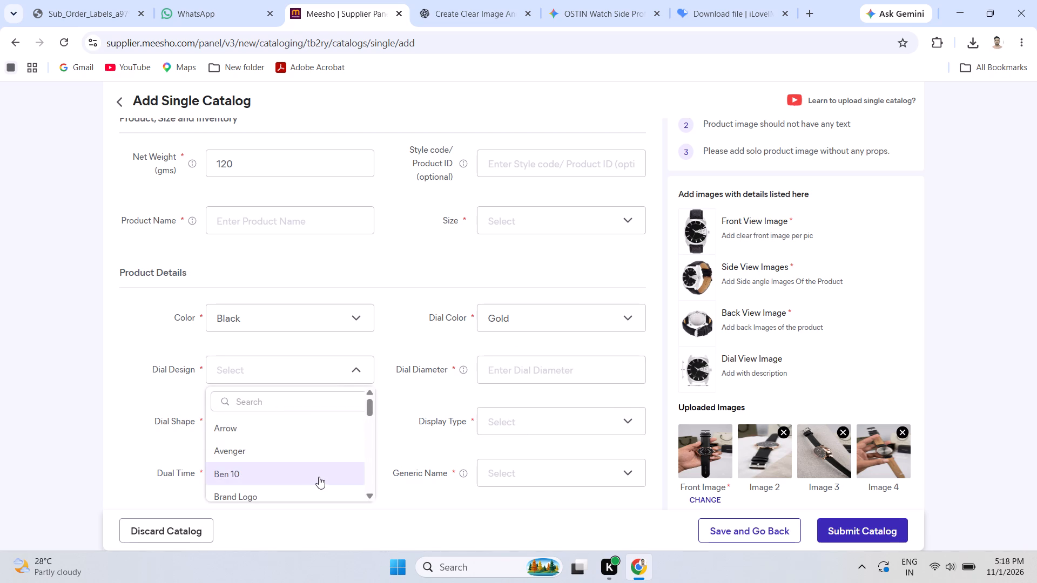
scroll(319, 482, down, 1)
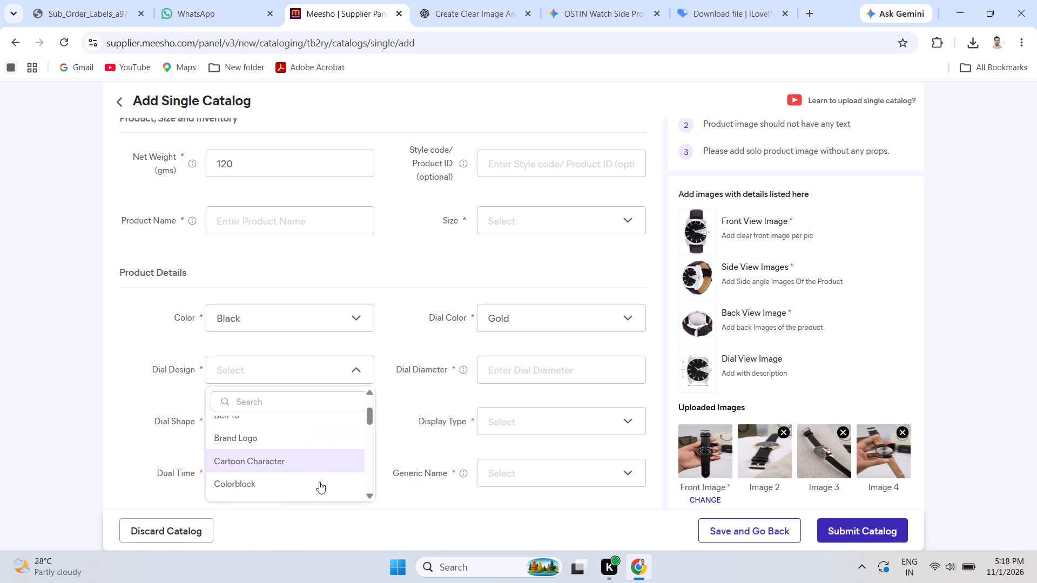
scroll(319, 482, down, 2)
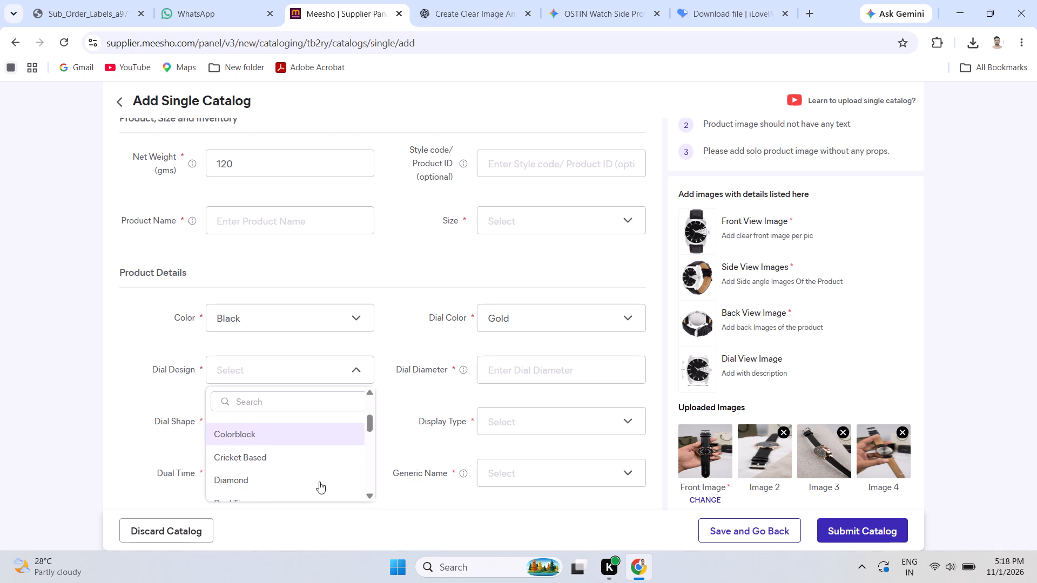
scroll(319, 482, down, 3)
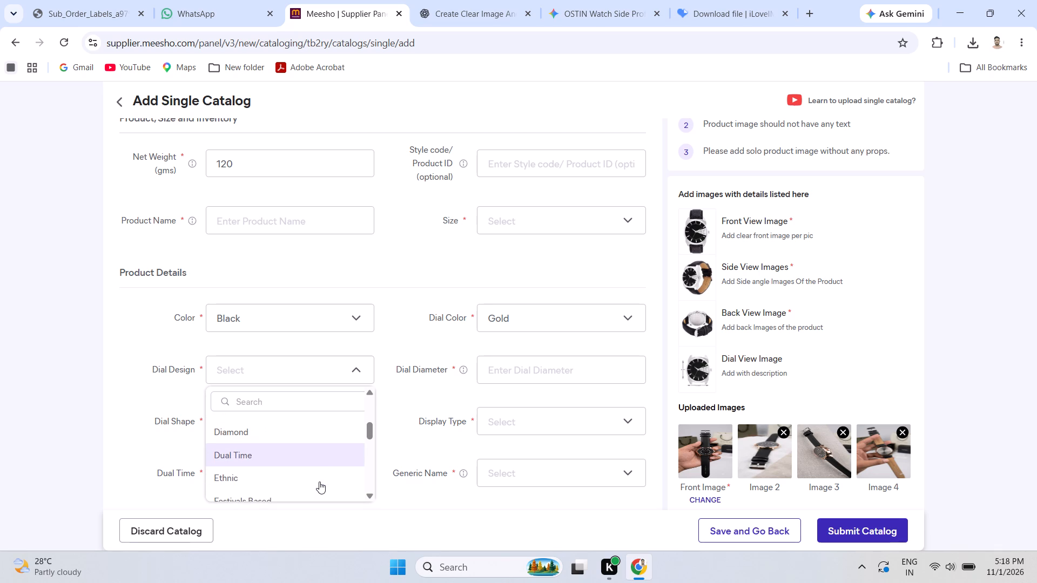
scroll(319, 482, down, 2)
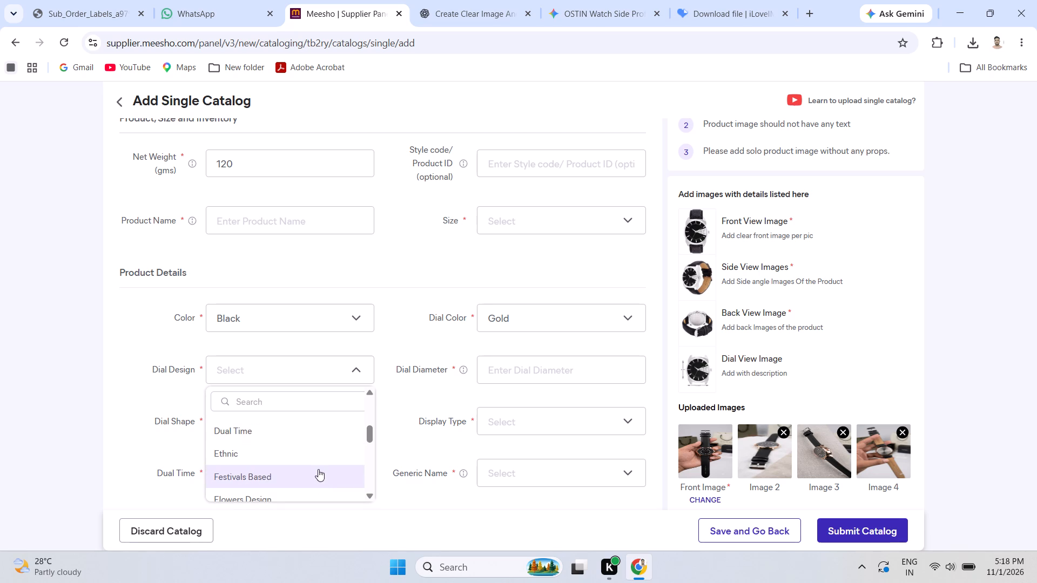
click(320, 444)
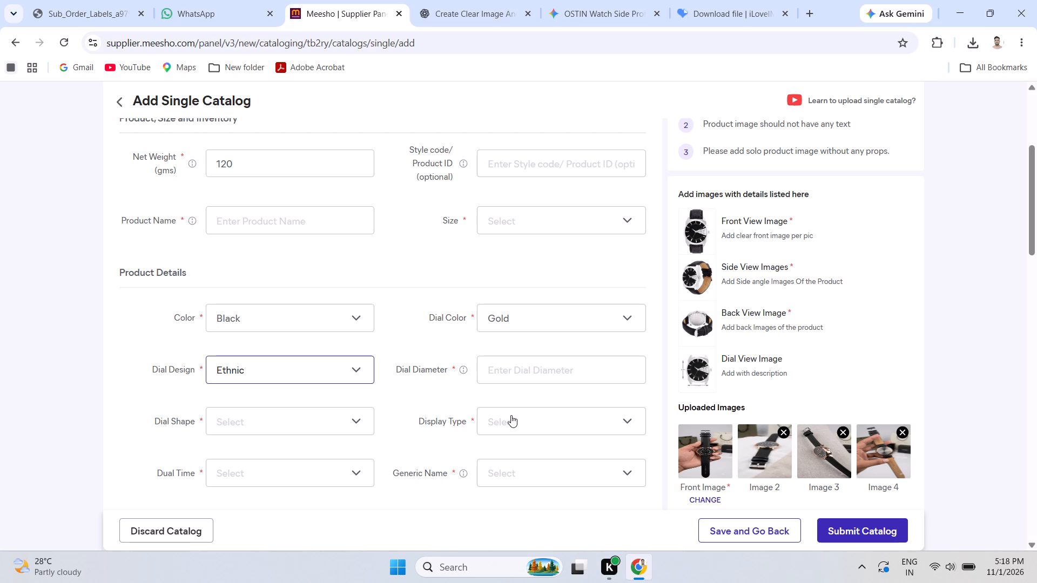
Set the dial diameter to 12 and the dial shape to Round.
click(524, 375)
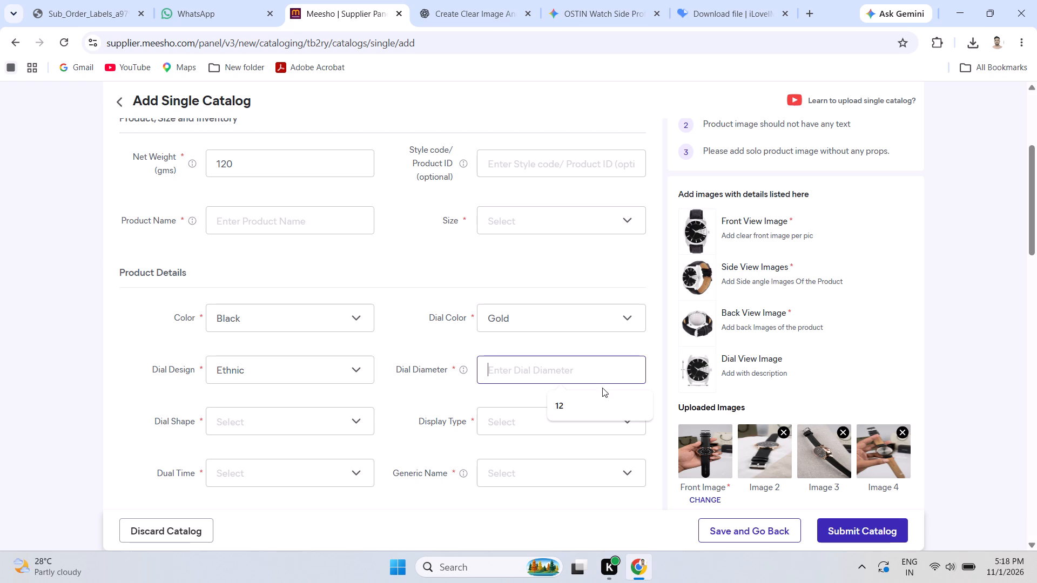
click(586, 409)
click(282, 431)
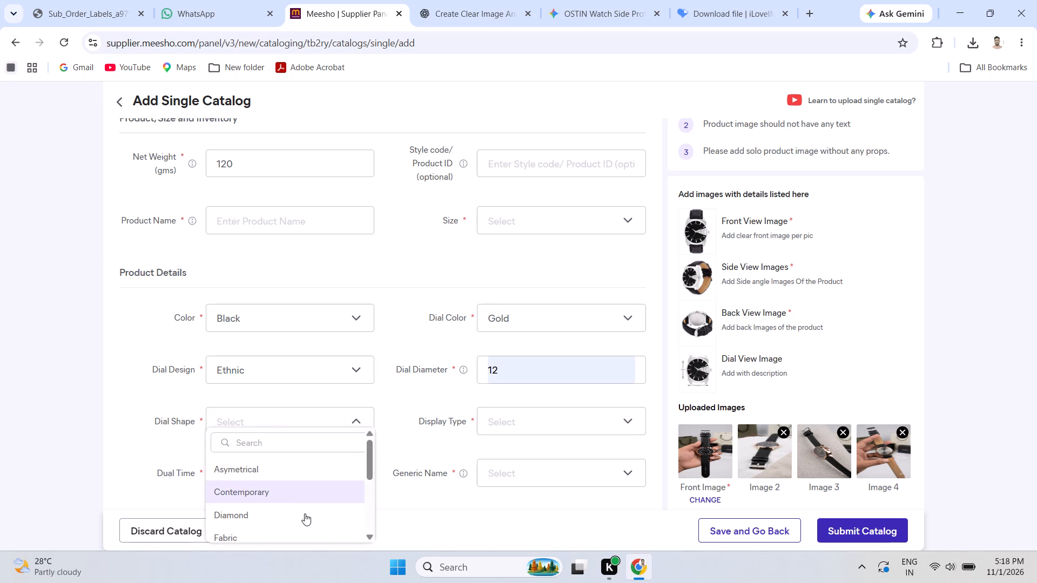
scroll(305, 518, down, 1)
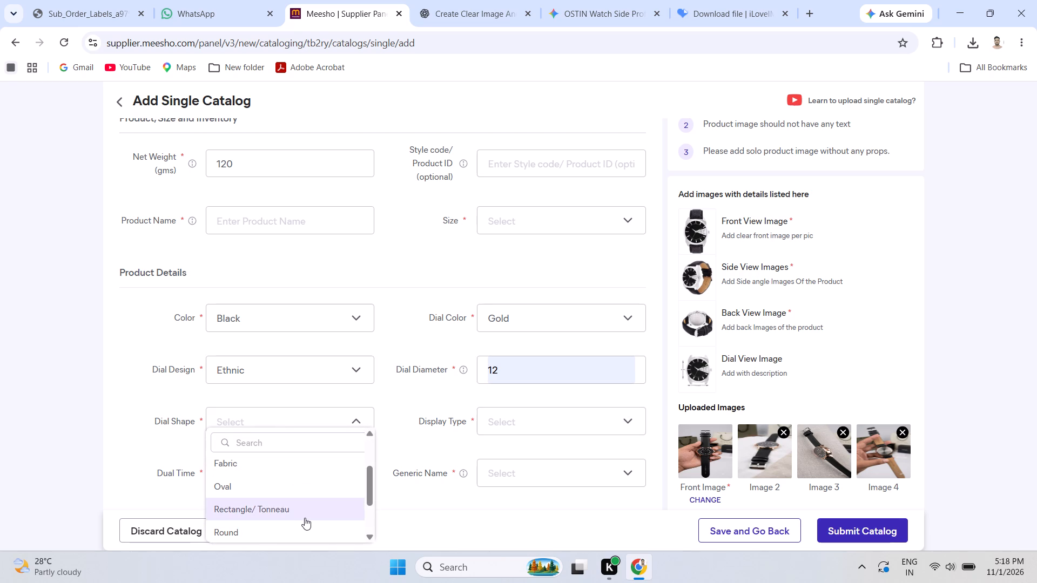
scroll(305, 518, up, 1)
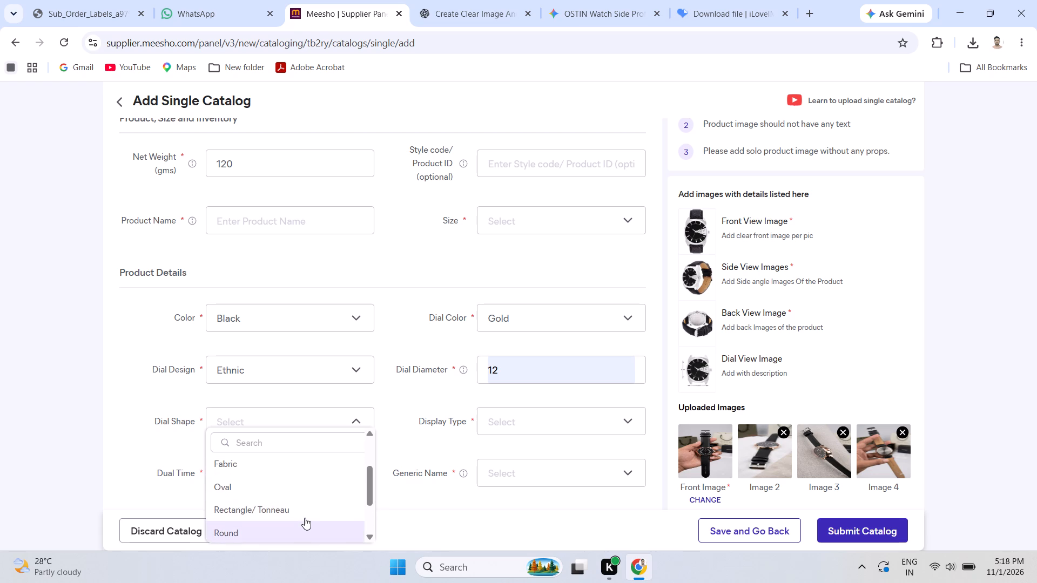
scroll(305, 518, up, 1)
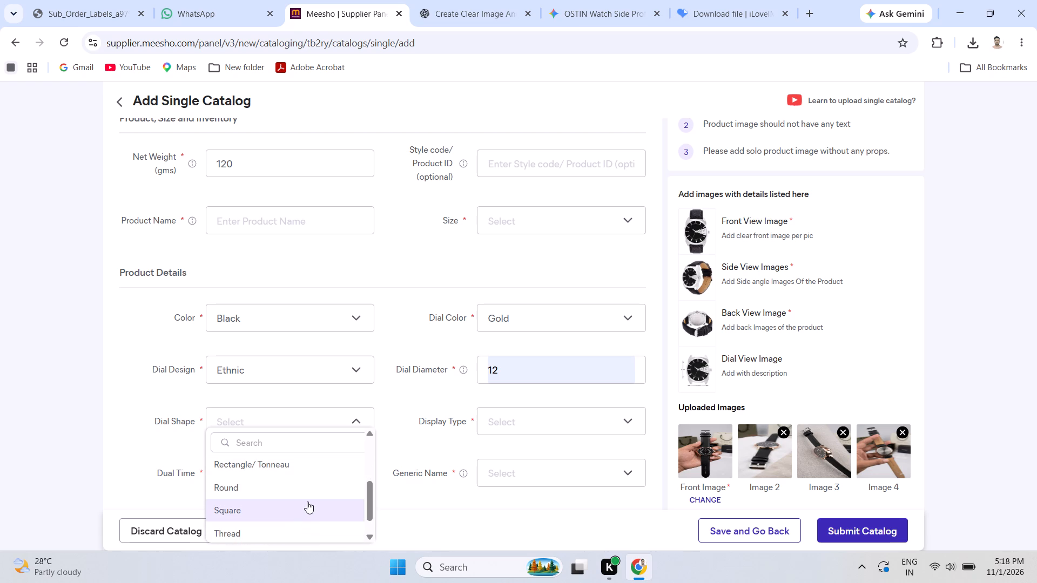
click(308, 490)
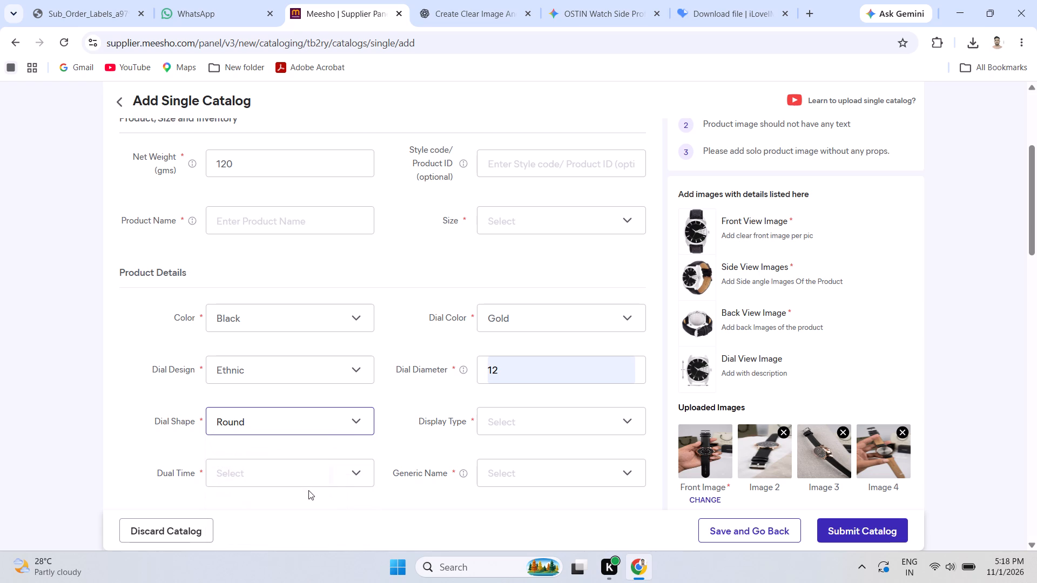
Set the display type to Analog and dual time to No.
click(533, 425)
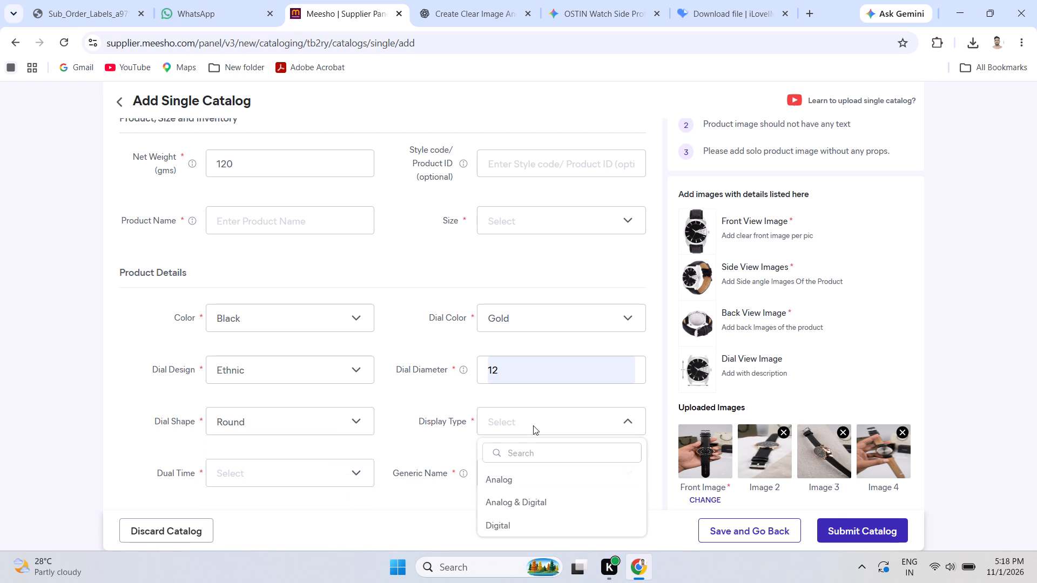
click(536, 484)
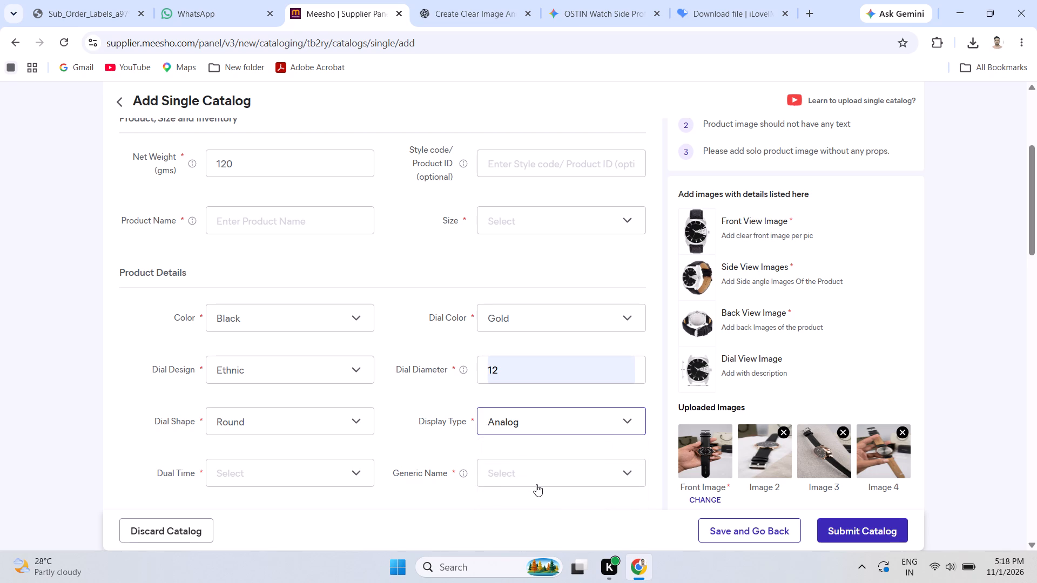
click(292, 478)
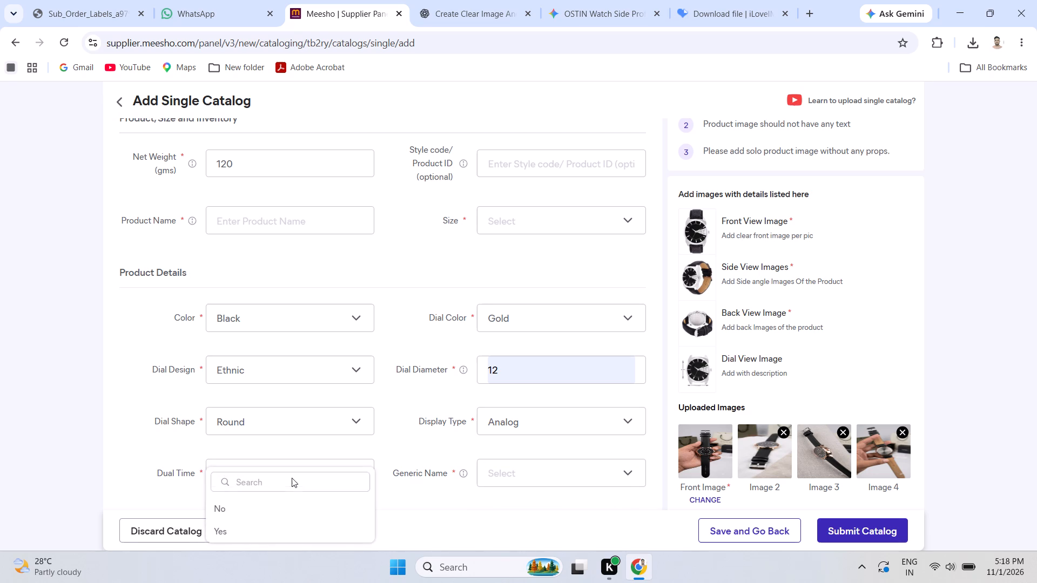
click(283, 512)
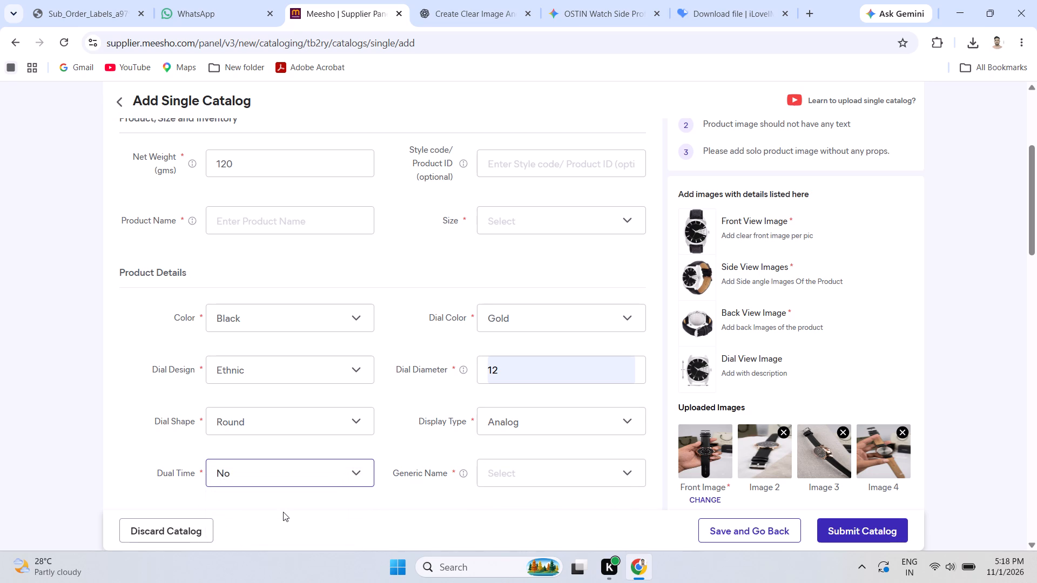
Set the generic name to Analog Watches and mark the product as ideal for Men.
click(526, 463)
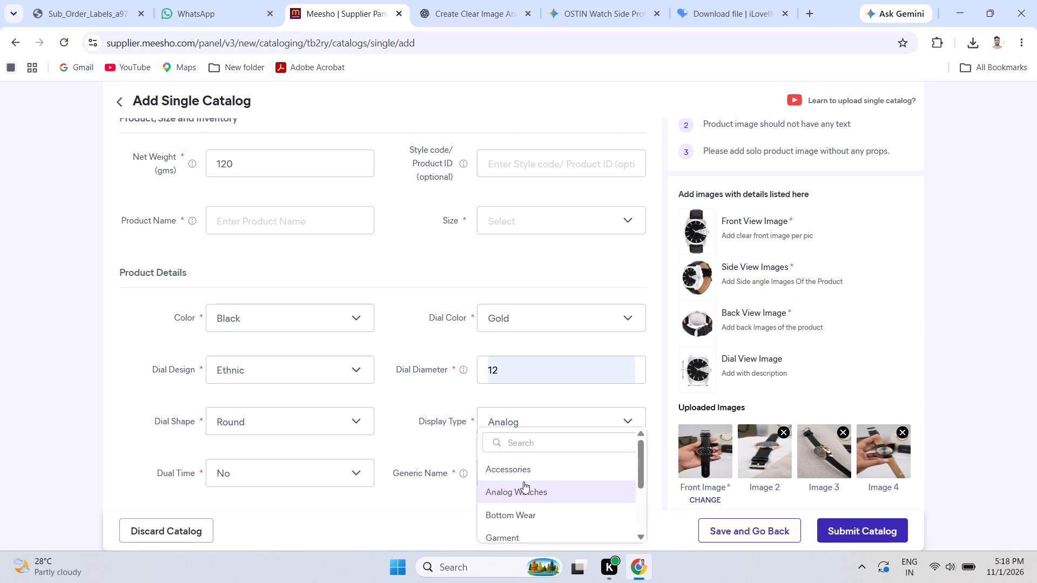
click(525, 496)
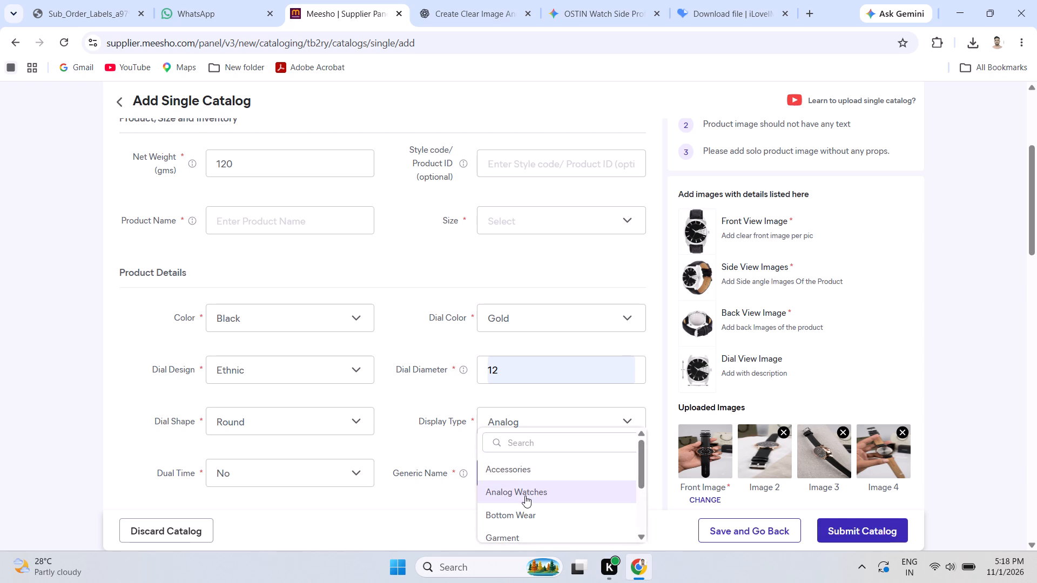
scroll(525, 496, down, 2)
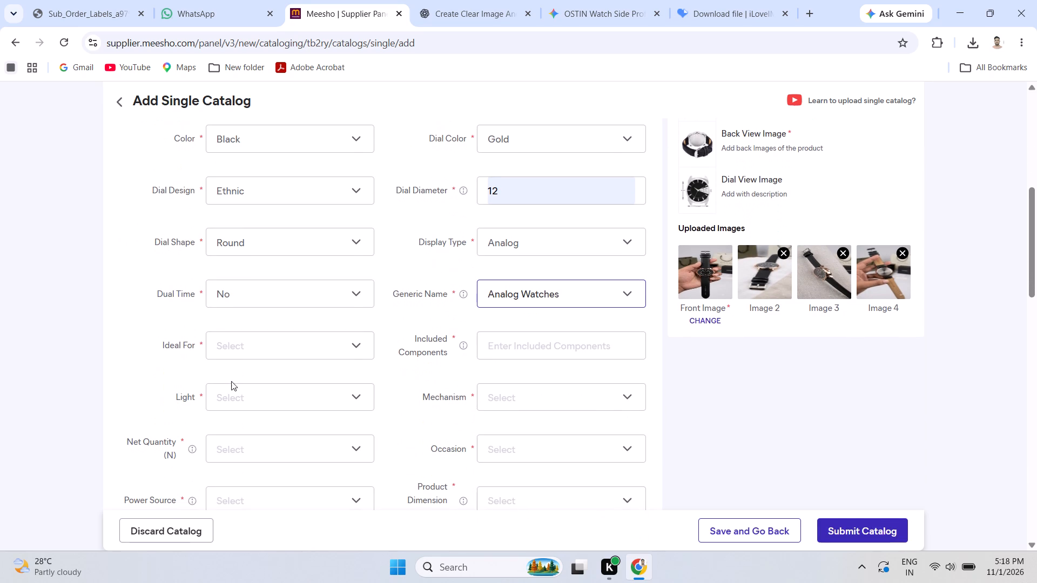
click(269, 343)
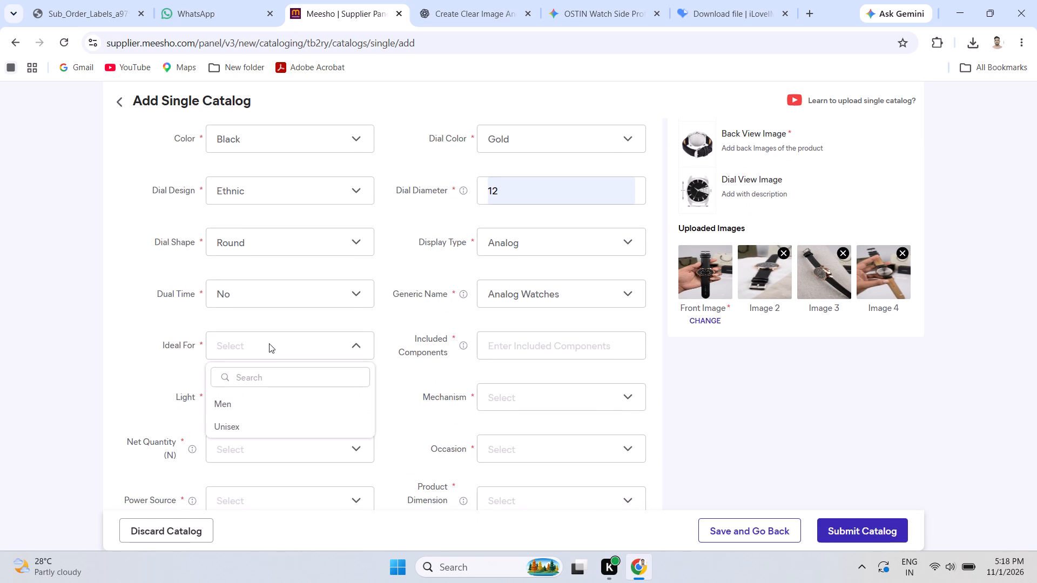
click(260, 402)
Enter 0 for the included components and set the light option to No.
click(523, 338)
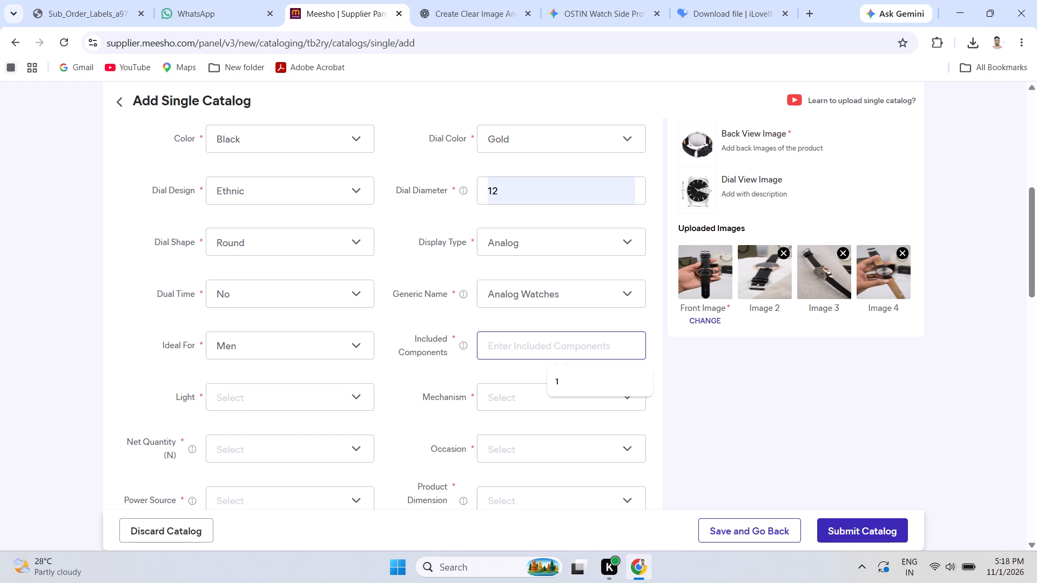
key(1)
key(BackSpace)
key(0)
click(254, 392)
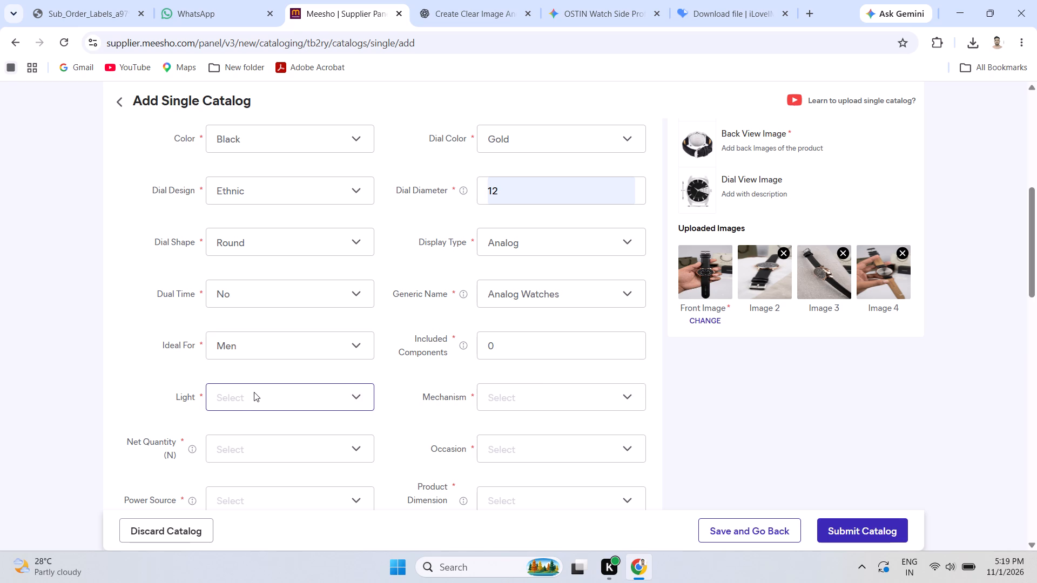
click(258, 451)
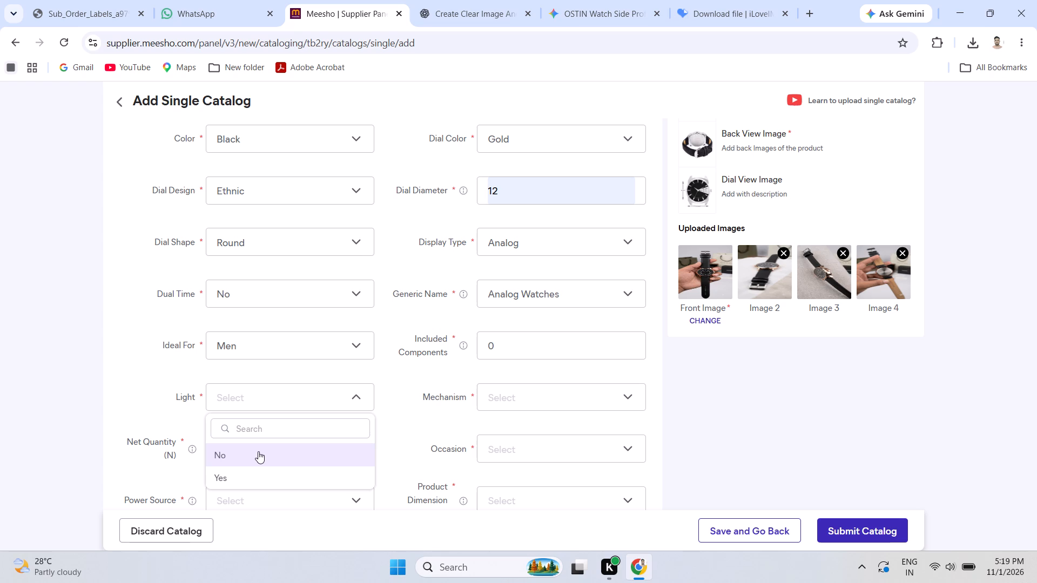
Set the watch mechanism to Quartz and the net quantity to 1.
click(510, 411)
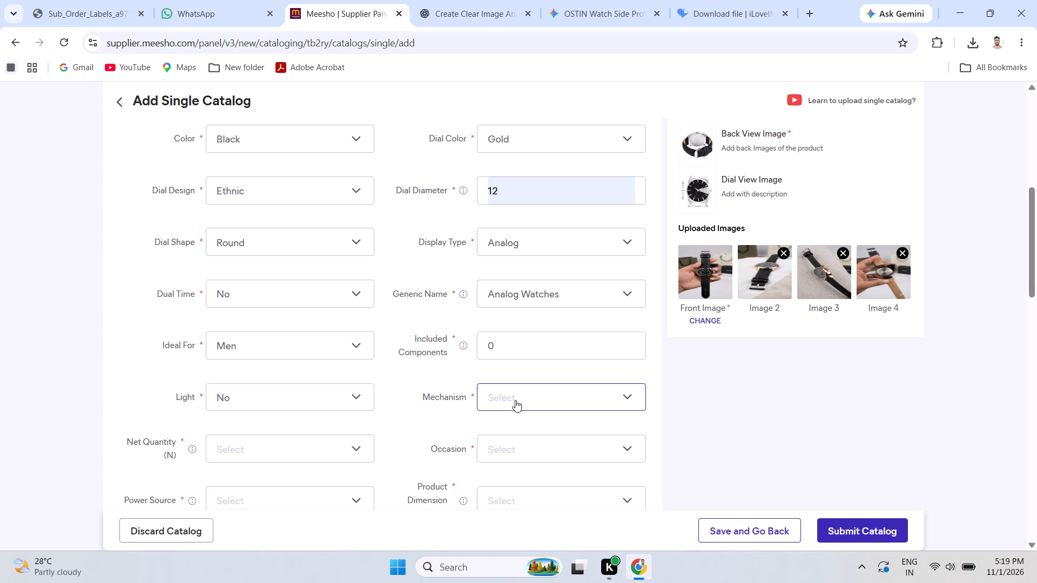
click(515, 400)
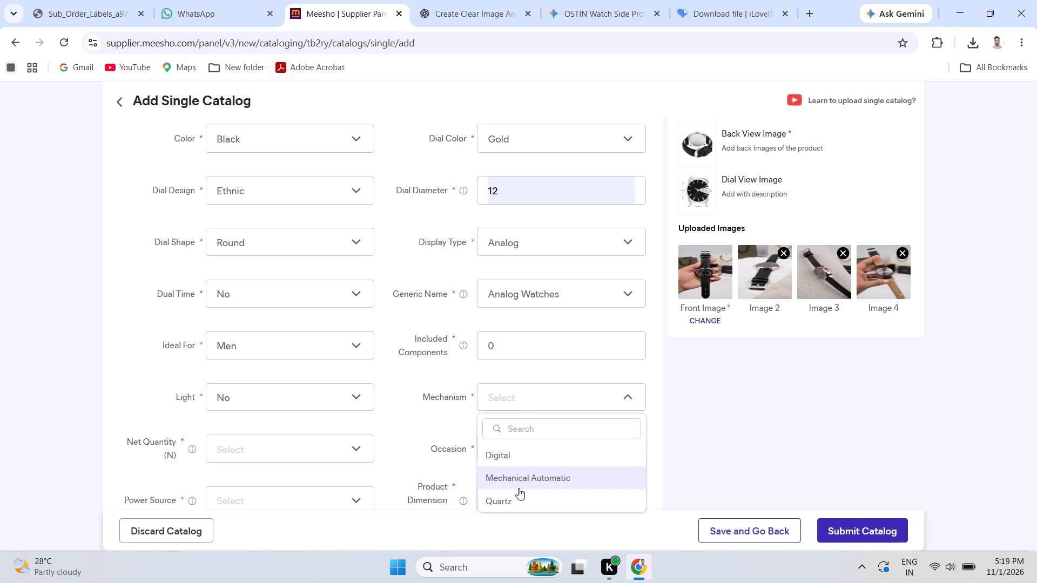
click(519, 494)
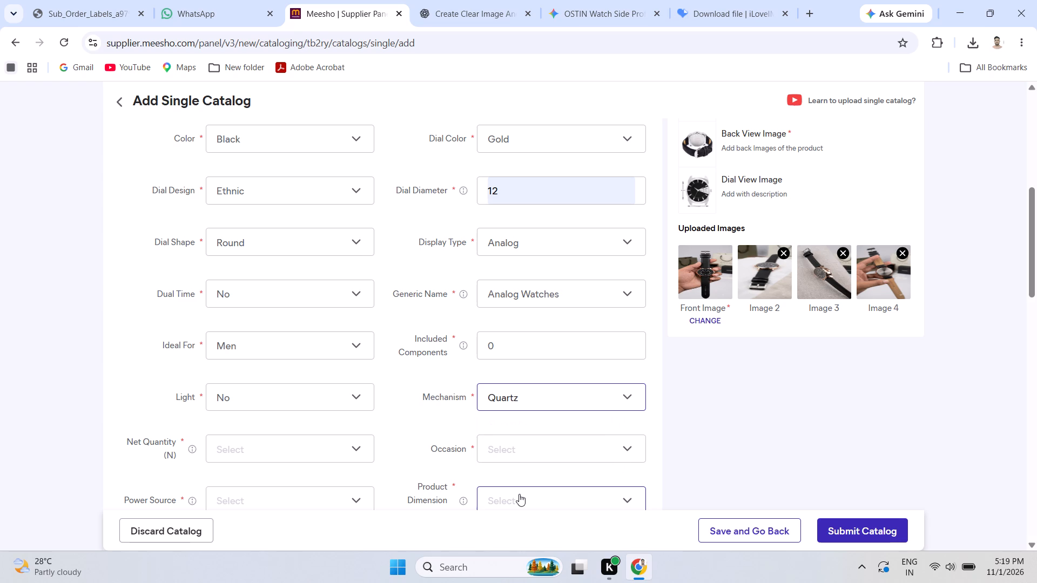
click(307, 441)
click(293, 463)
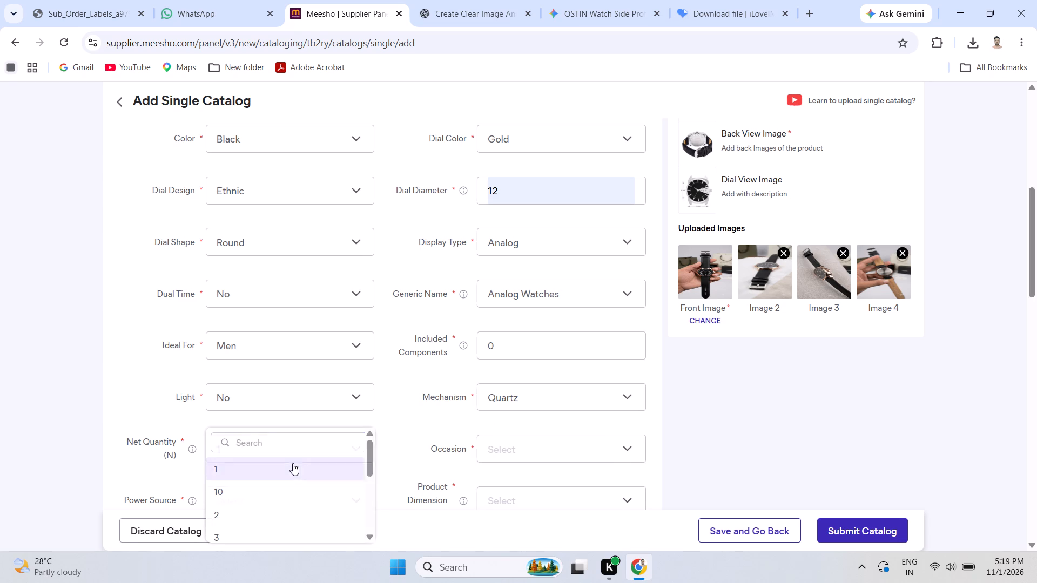
Set the watch's occasion to Casual and its power source to Battery Powered.
click(486, 458)
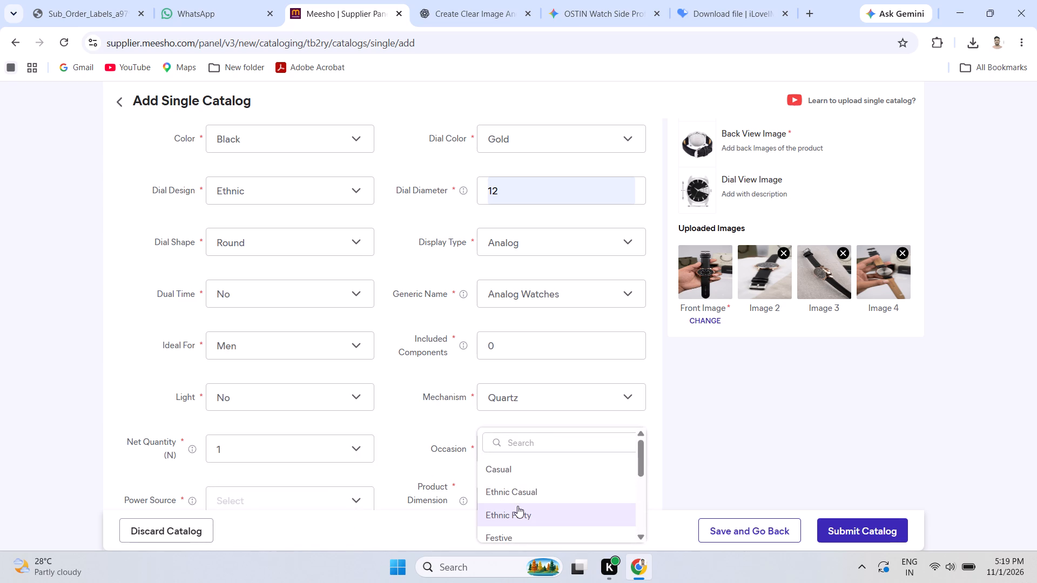
click(521, 472)
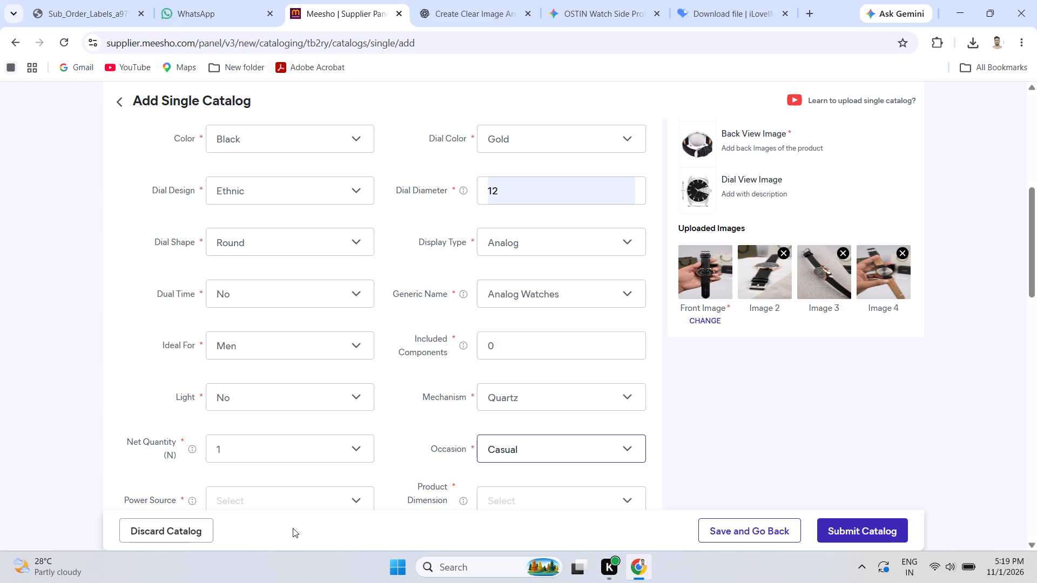
scroll(326, 483, down, 1)
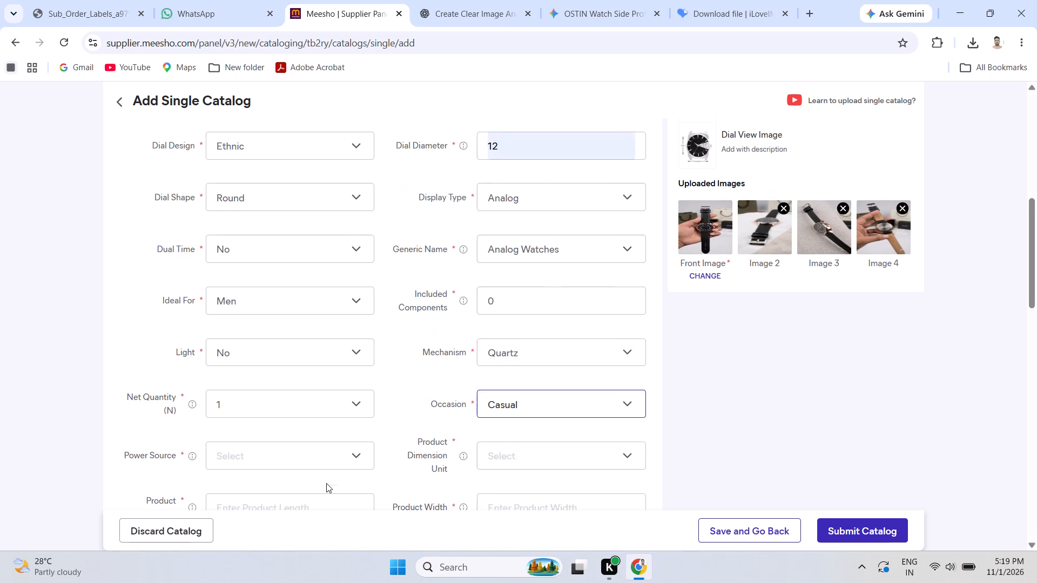
scroll(326, 483, down, 2)
click(308, 406)
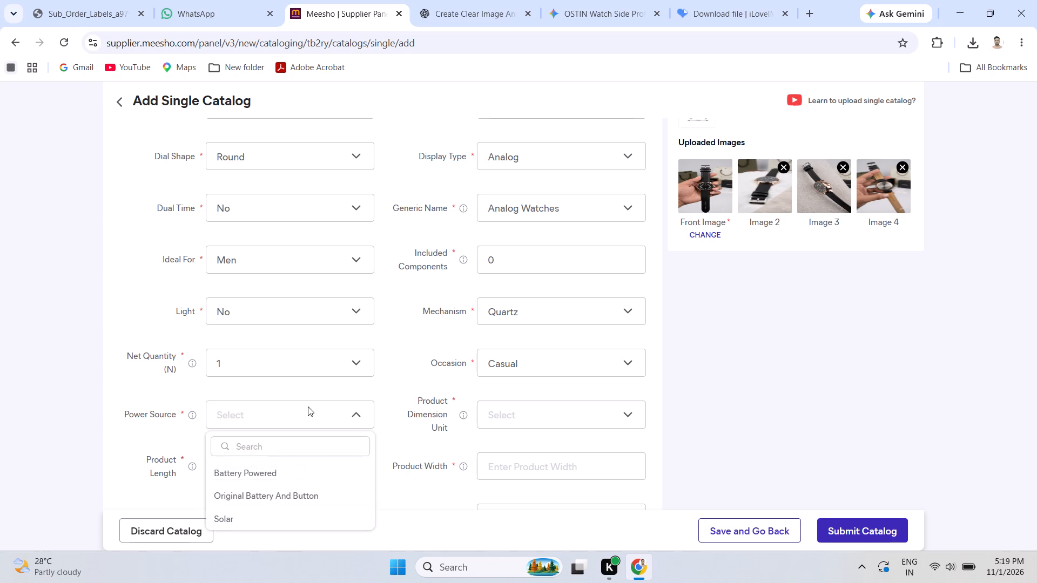
click(291, 480)
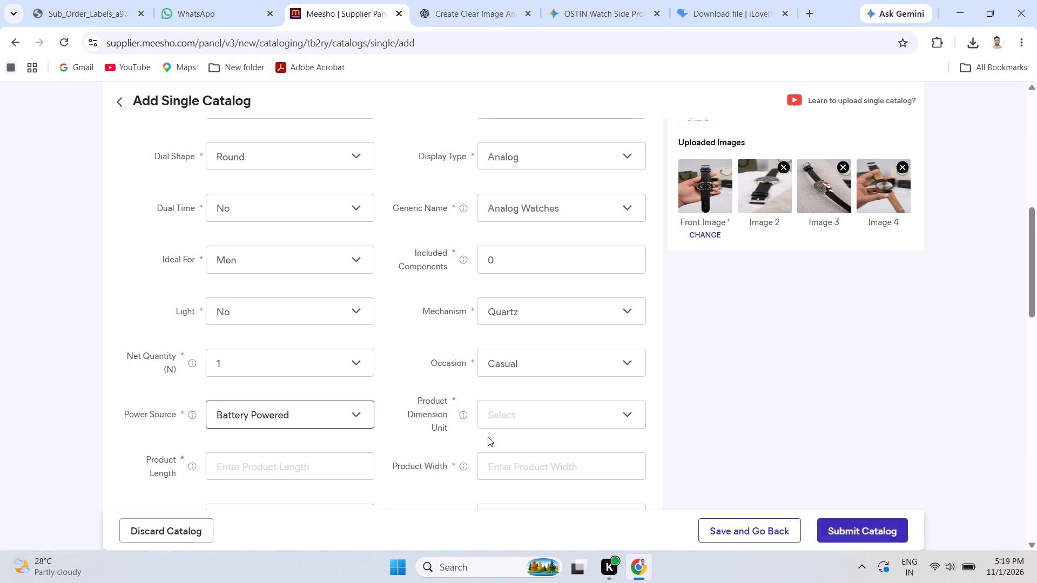
Set the product dimension unit to cm, with a product length of 15 and a product width of 3.
click(503, 428)
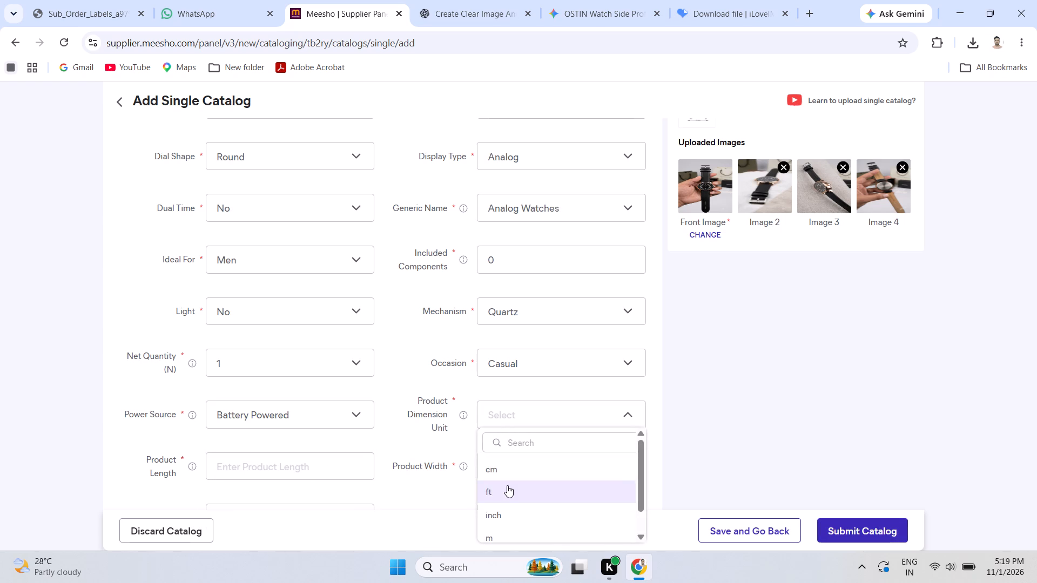
click(509, 476)
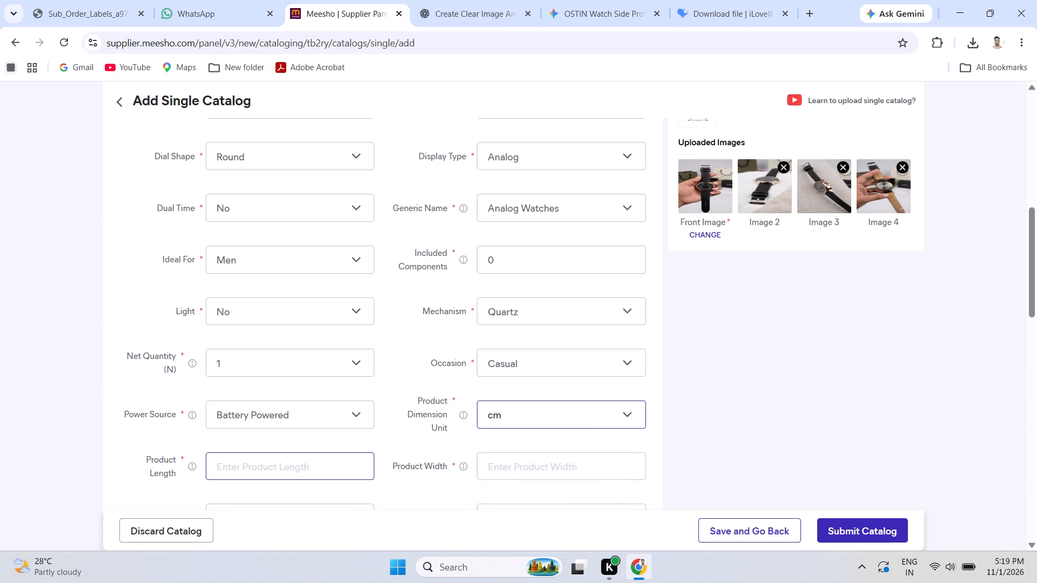
click(346, 463)
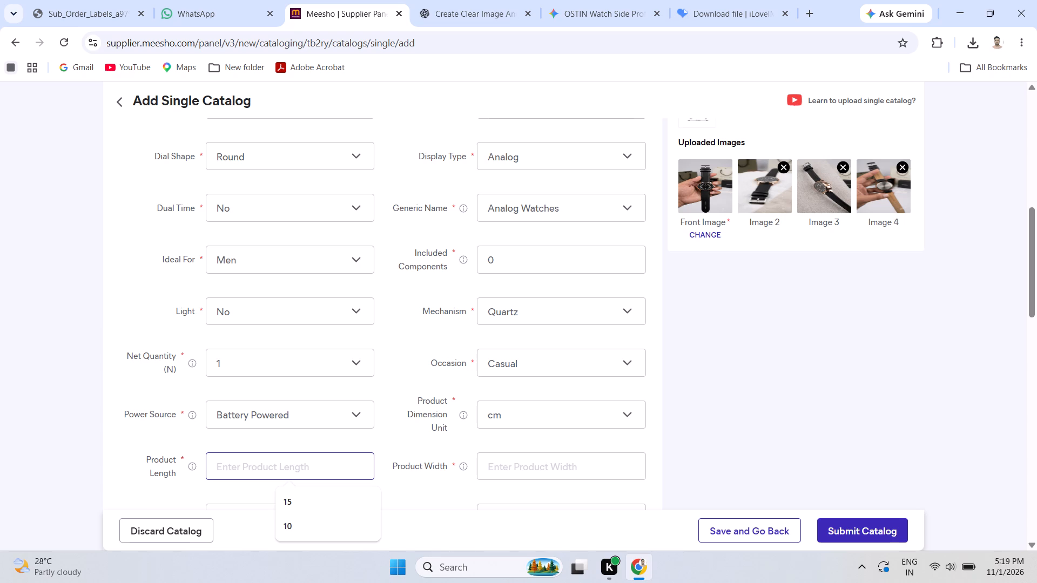
text(15)
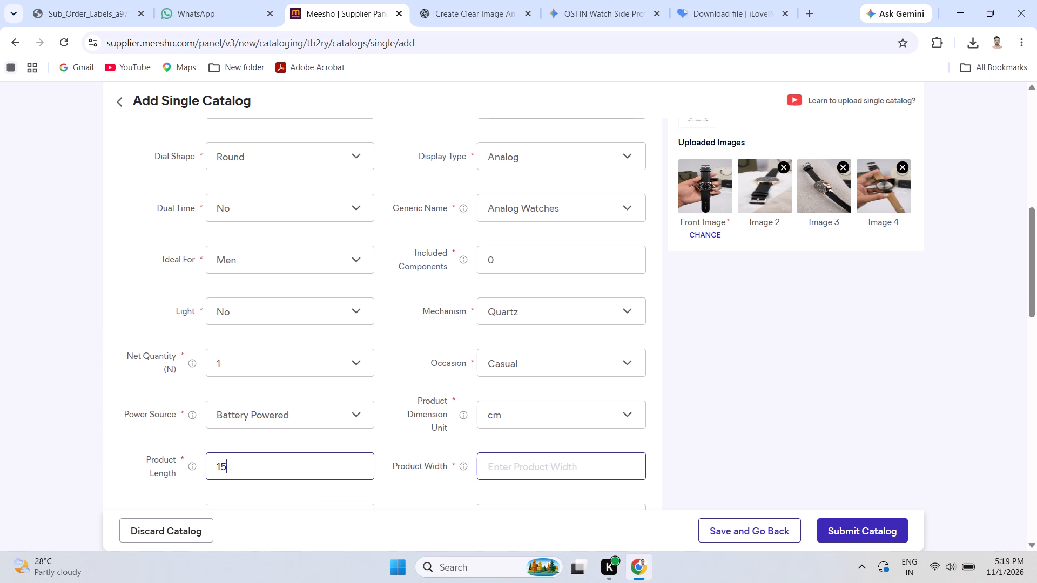
click(521, 464)
key(3)
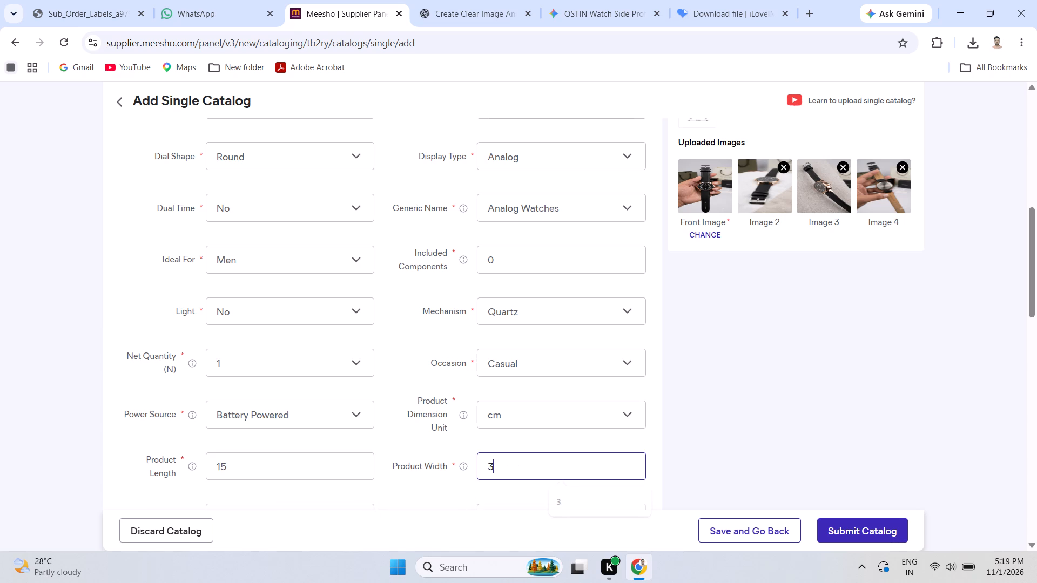
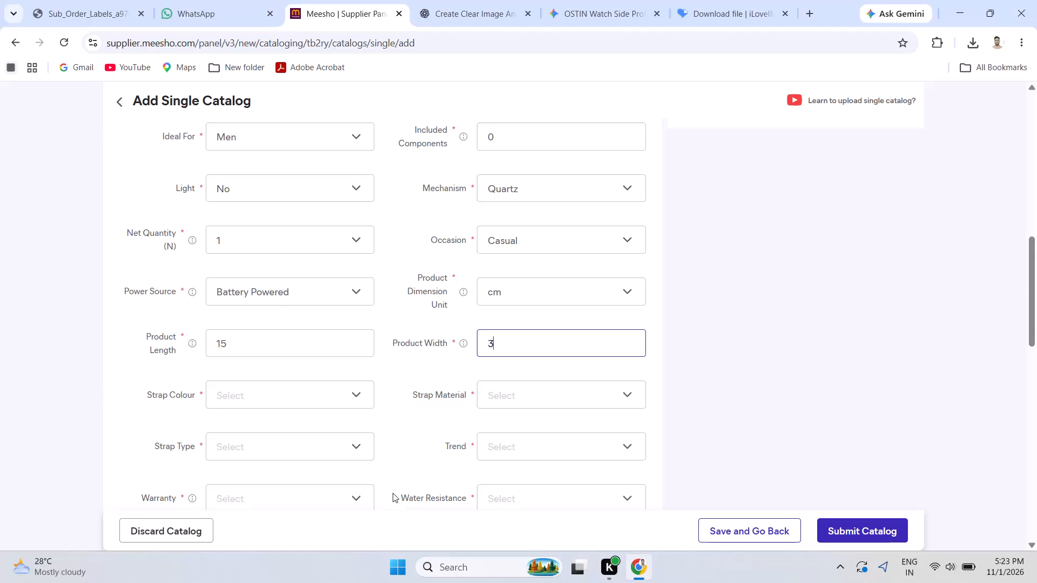
Fill in the strap details with colour Black, material Leather and type Belt.
scroll(393, 493, down, 1)
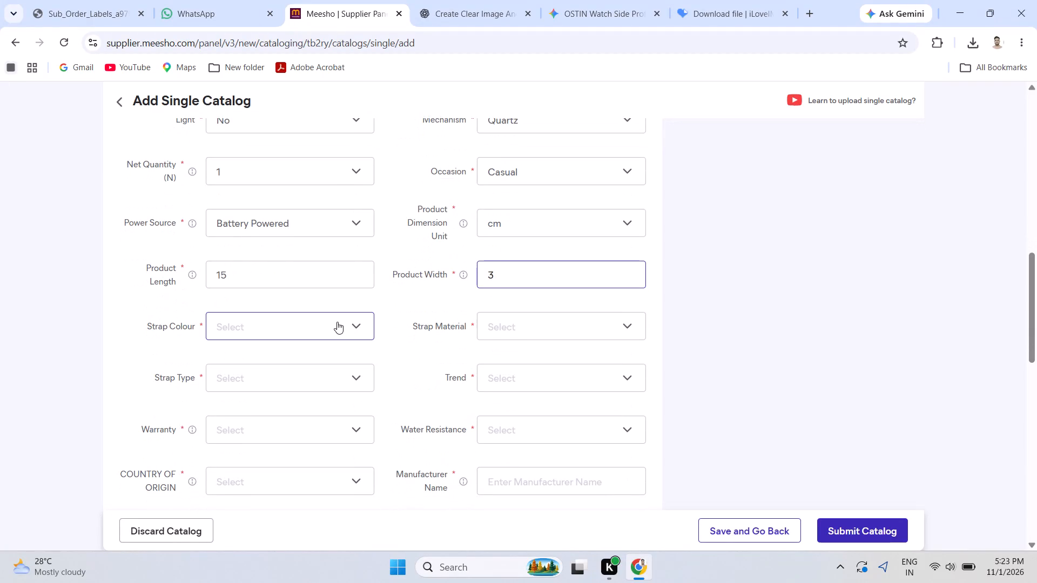
click(337, 322)
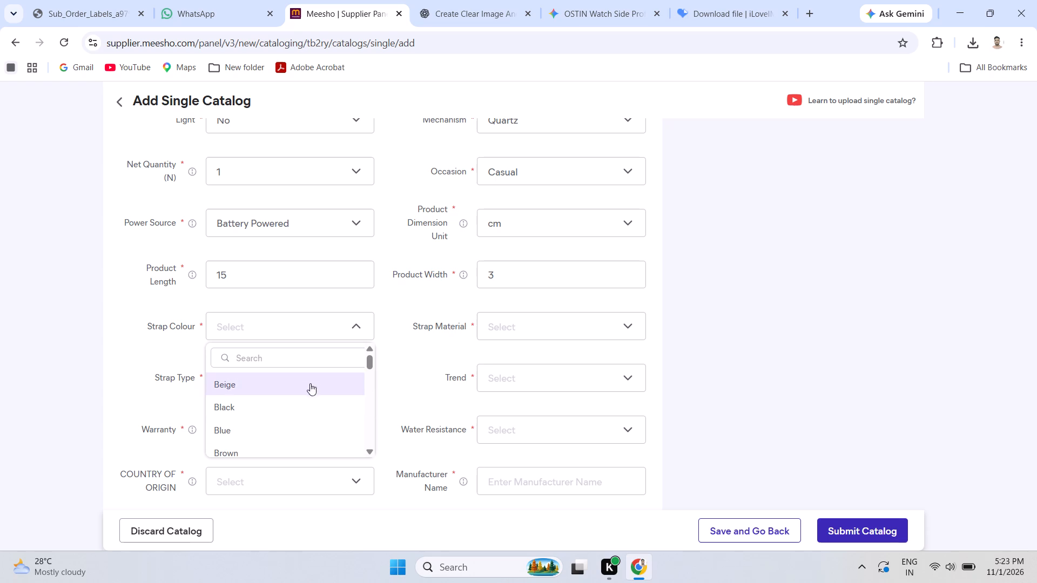
click(294, 417)
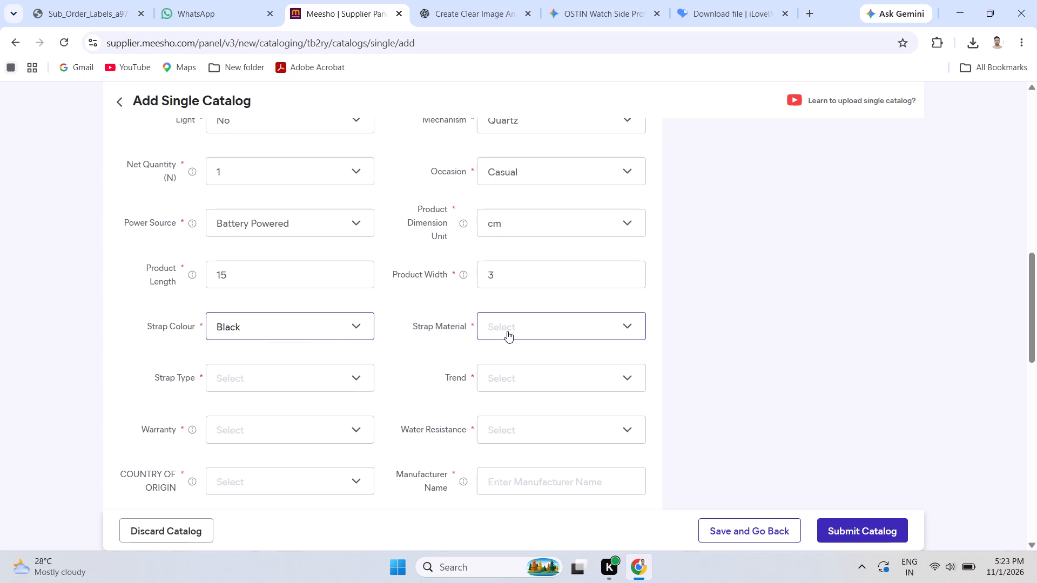
click(507, 331)
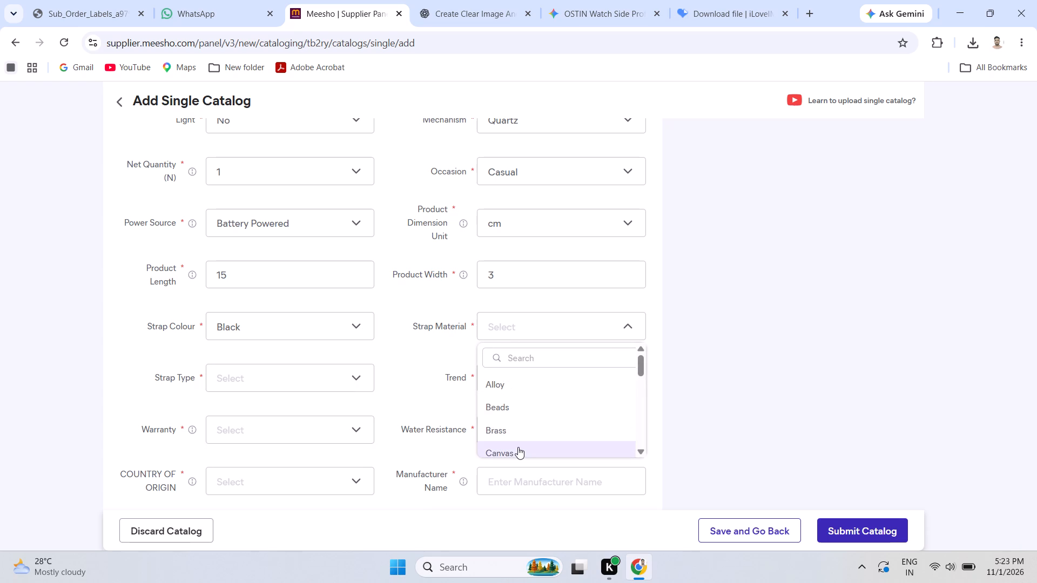
scroll(518, 447, down, 1)
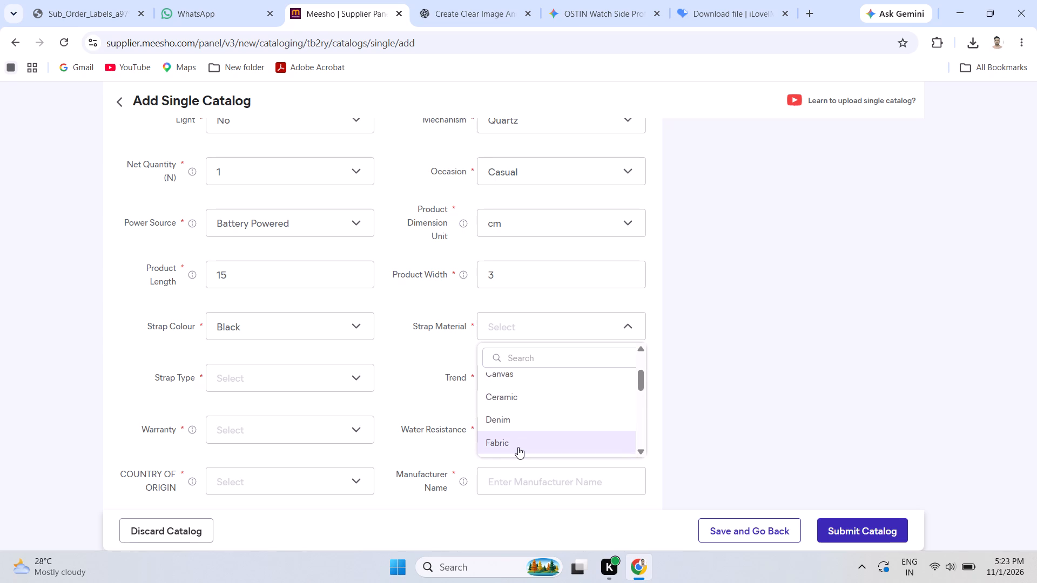
scroll(518, 447, down, 2)
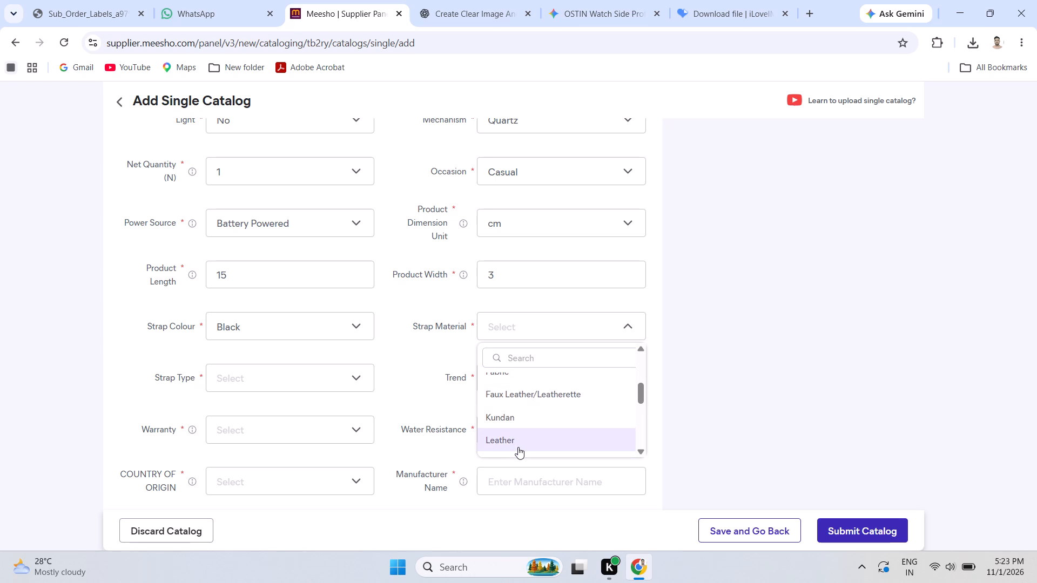
scroll(518, 447, down, 1)
click(522, 426)
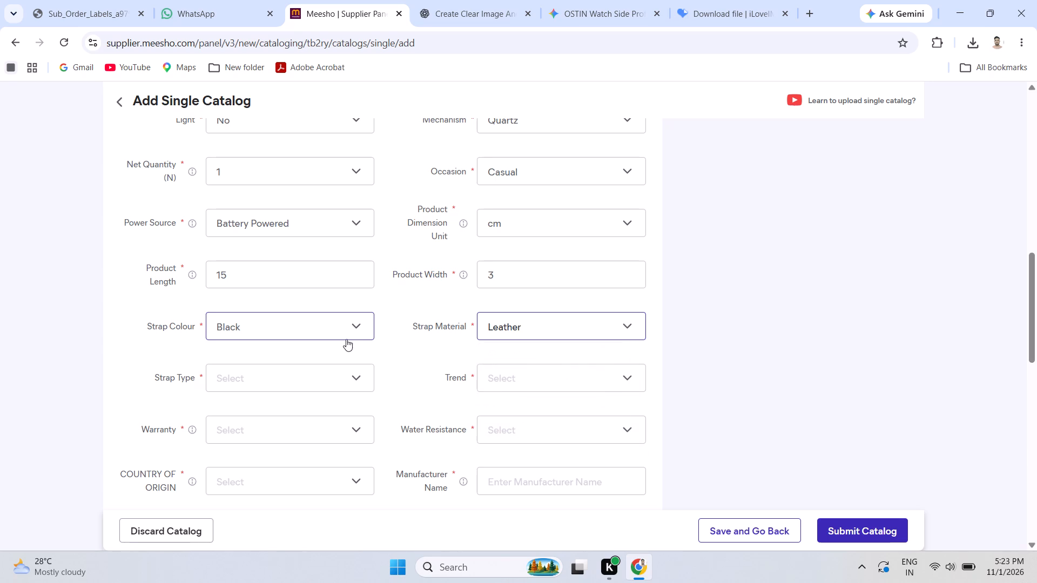
click(307, 381)
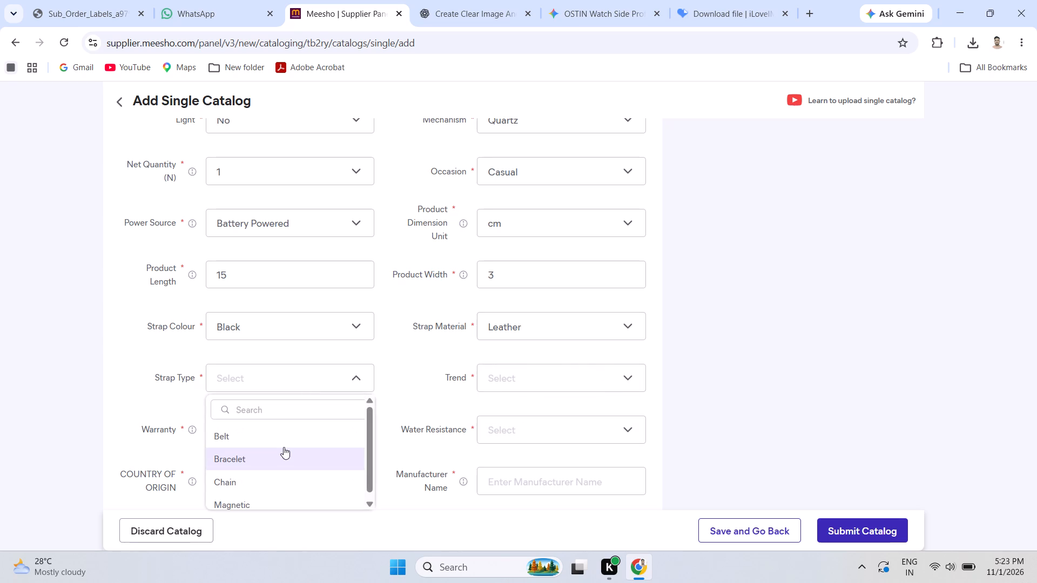
scroll(290, 438, down, 1)
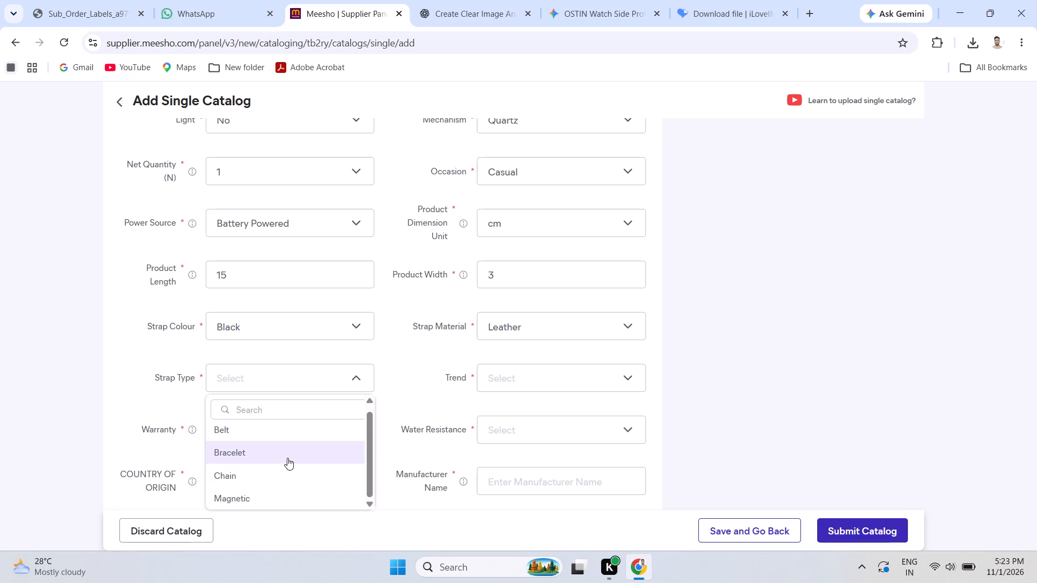
click(291, 437)
Set the watch's trend to Leather Strap.
click(491, 389)
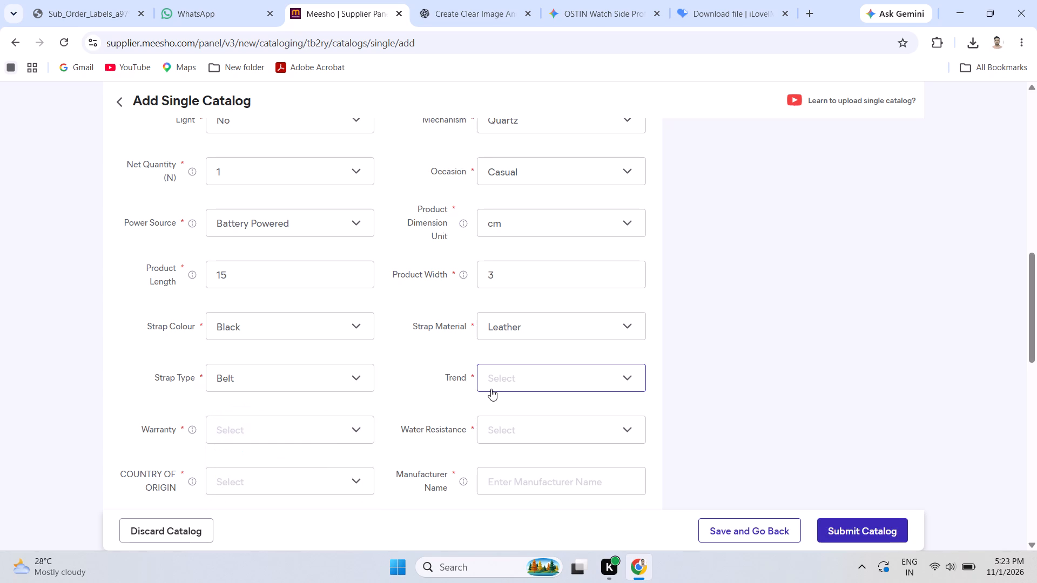
scroll(537, 523, down, 1)
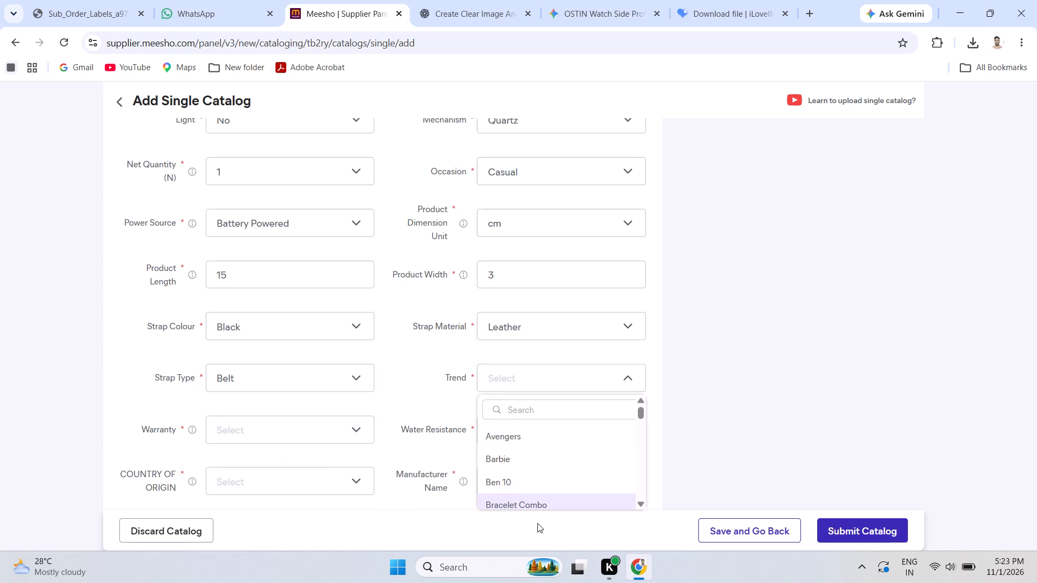
scroll(553, 478, down, 3)
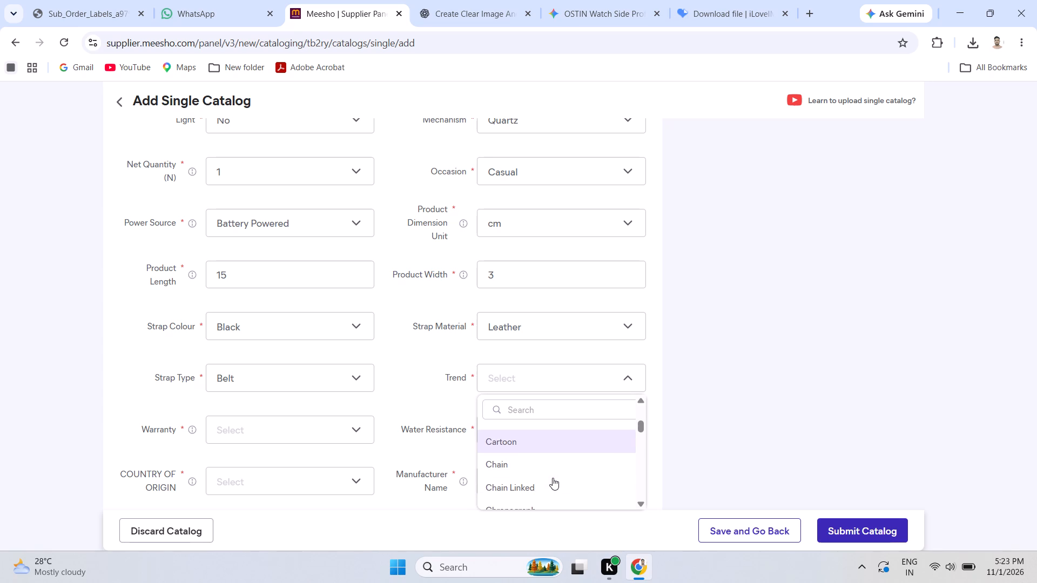
scroll(553, 478, down, 2)
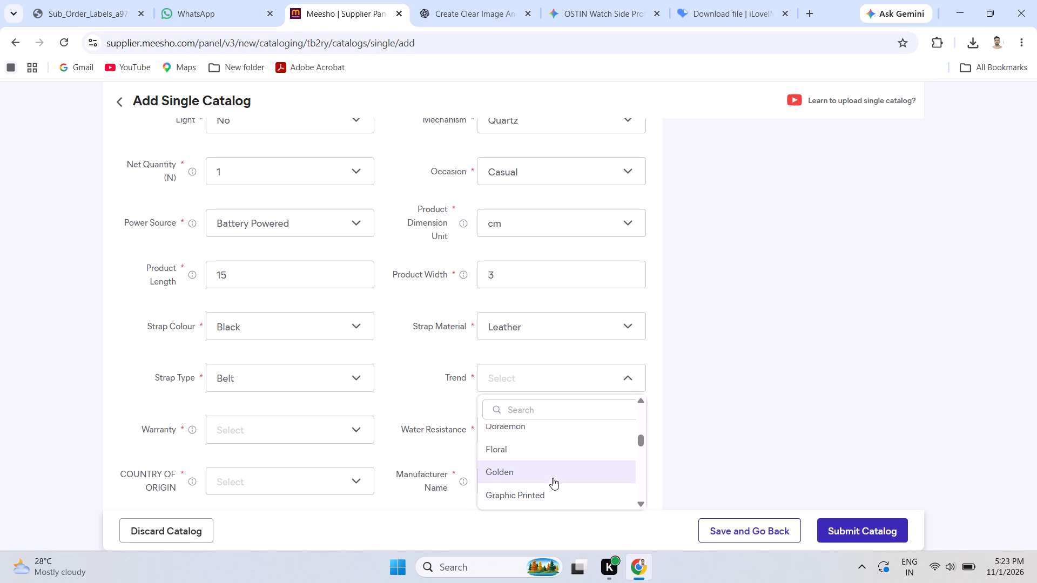
scroll(553, 478, down, 2)
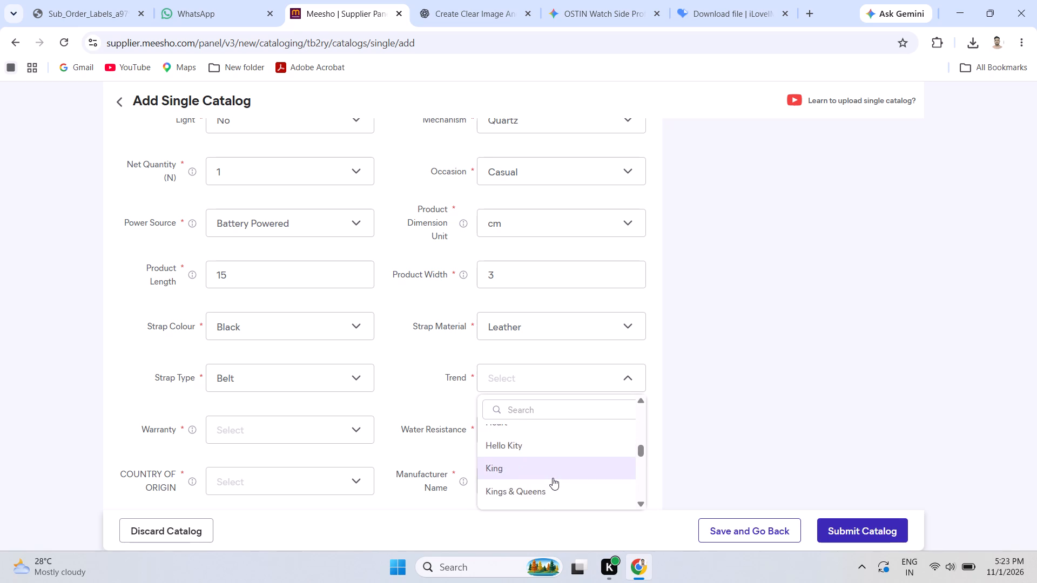
scroll(553, 478, down, 2)
scroll(553, 478, up, 1)
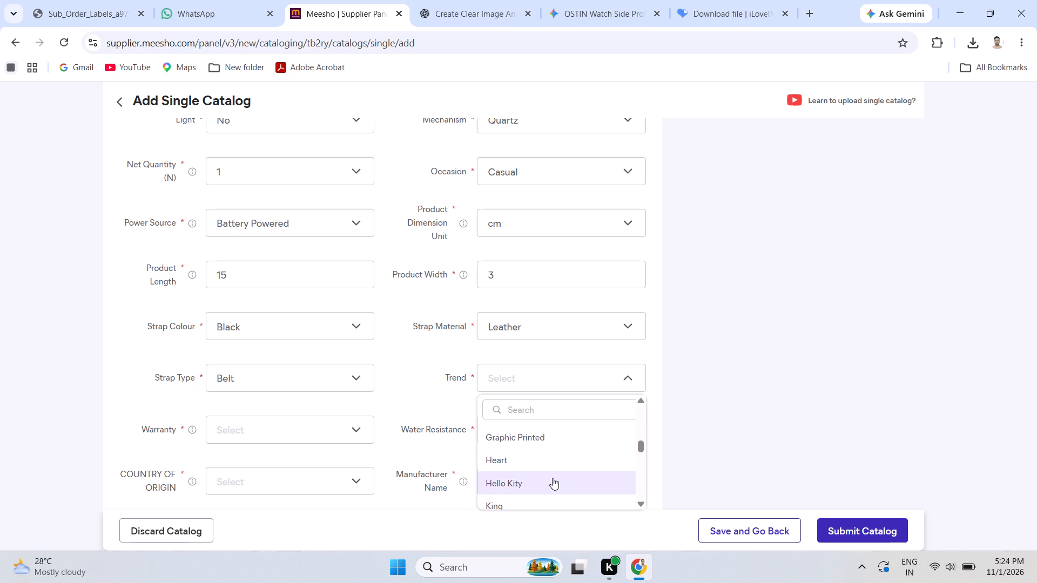
scroll(553, 478, down, 3)
click(553, 478)
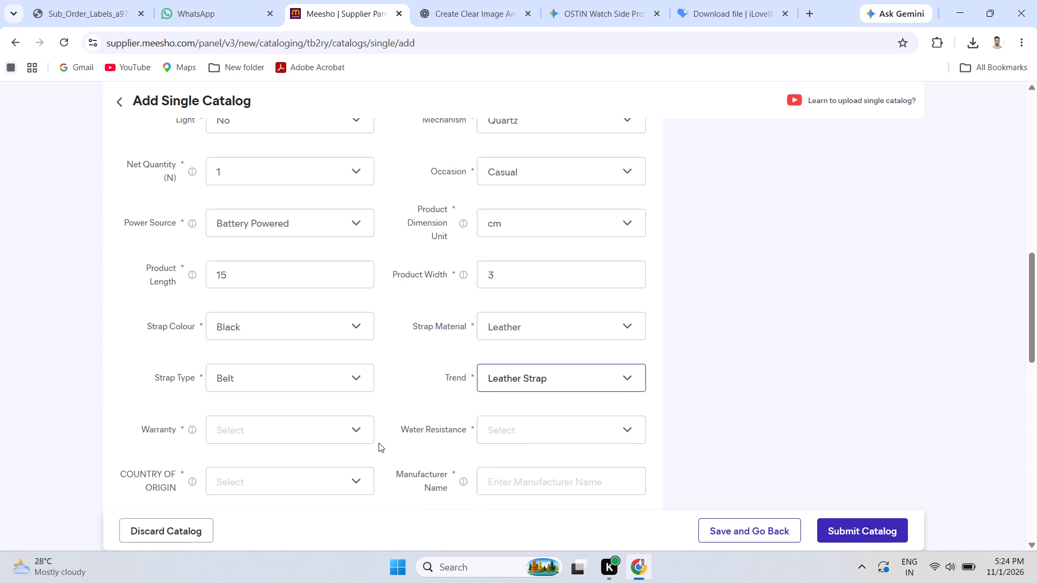
Set the warranty to the Months option.
click(304, 424)
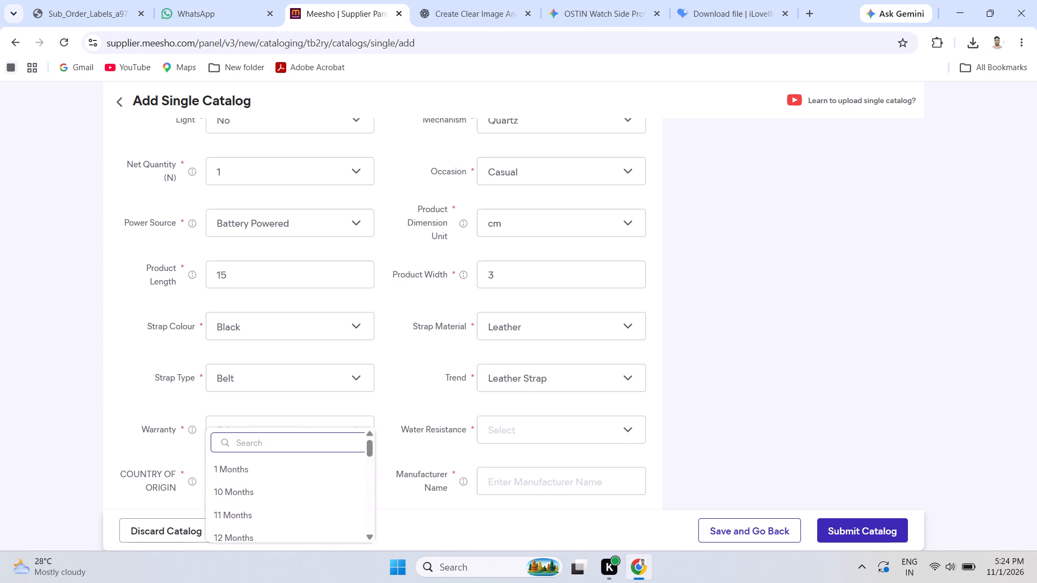
scroll(277, 506, down, 2)
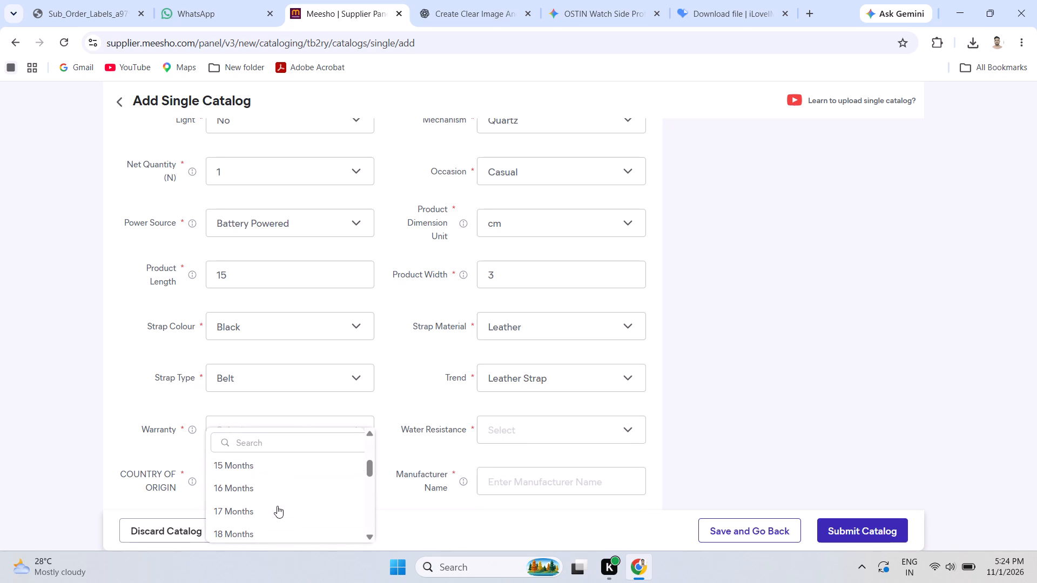
click(276, 438)
key(0)
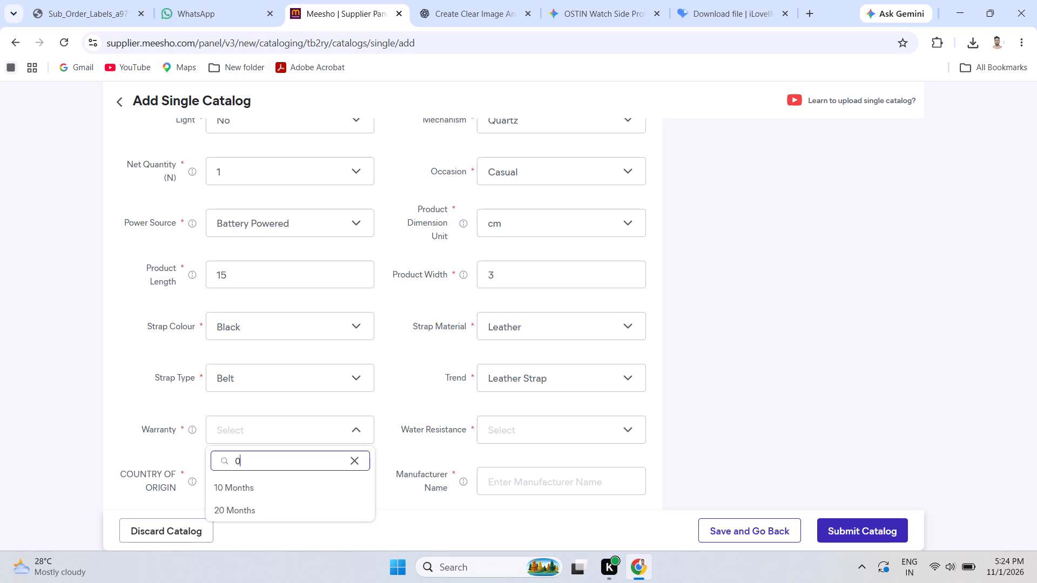
key(Return)
click(353, 462)
scroll(297, 528, down, 2)
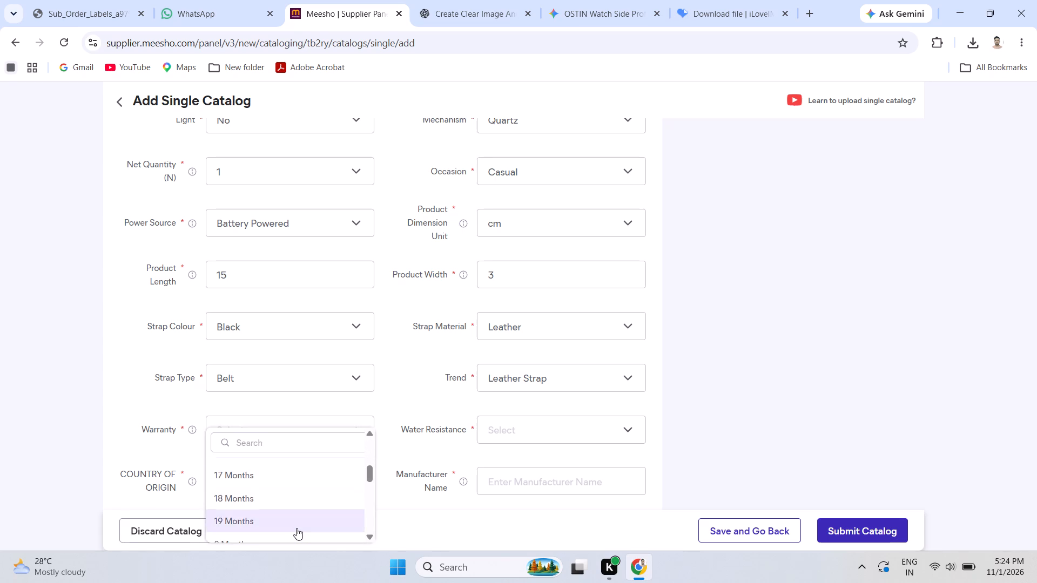
scroll(297, 528, down, 4)
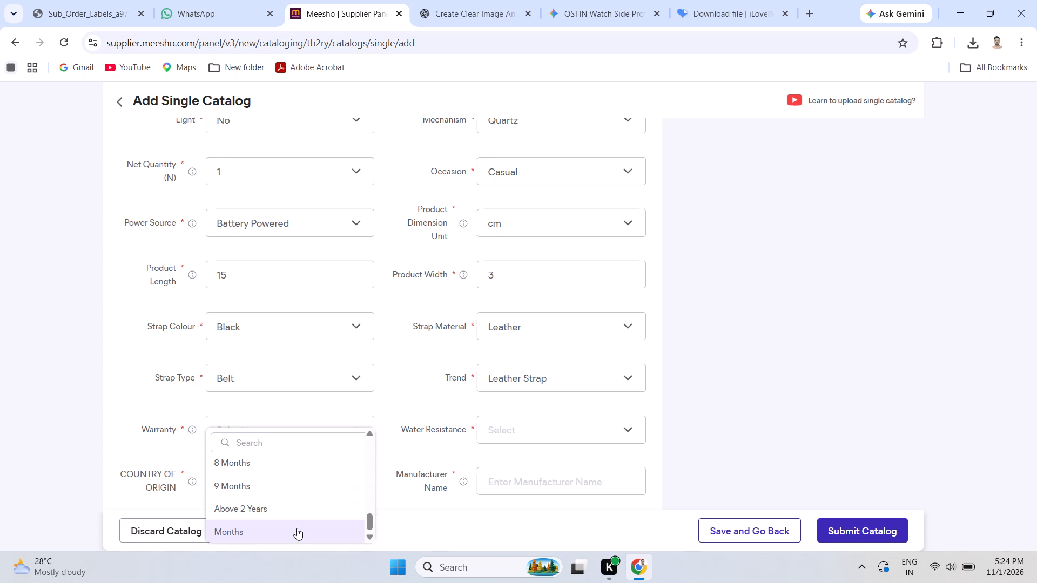
click(297, 528)
Set water resistance to Yes and the country of origin to India.
click(482, 424)
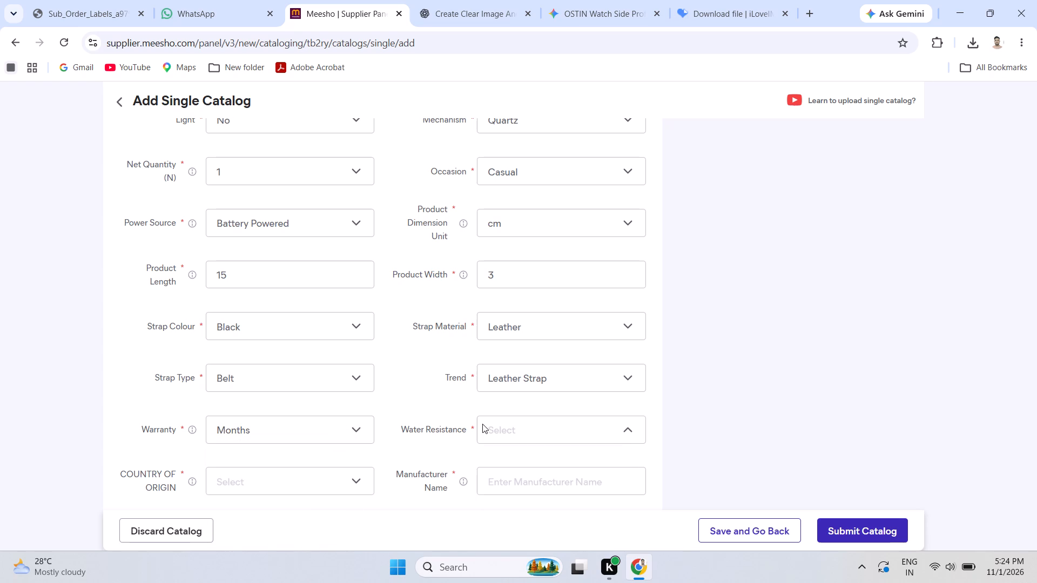
click(497, 500)
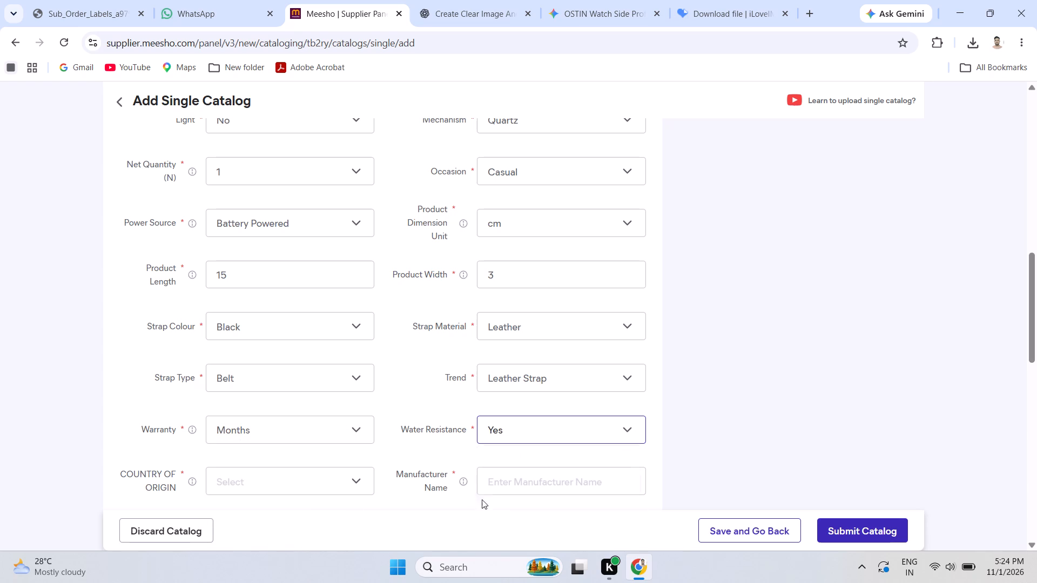
click(354, 476)
click(342, 469)
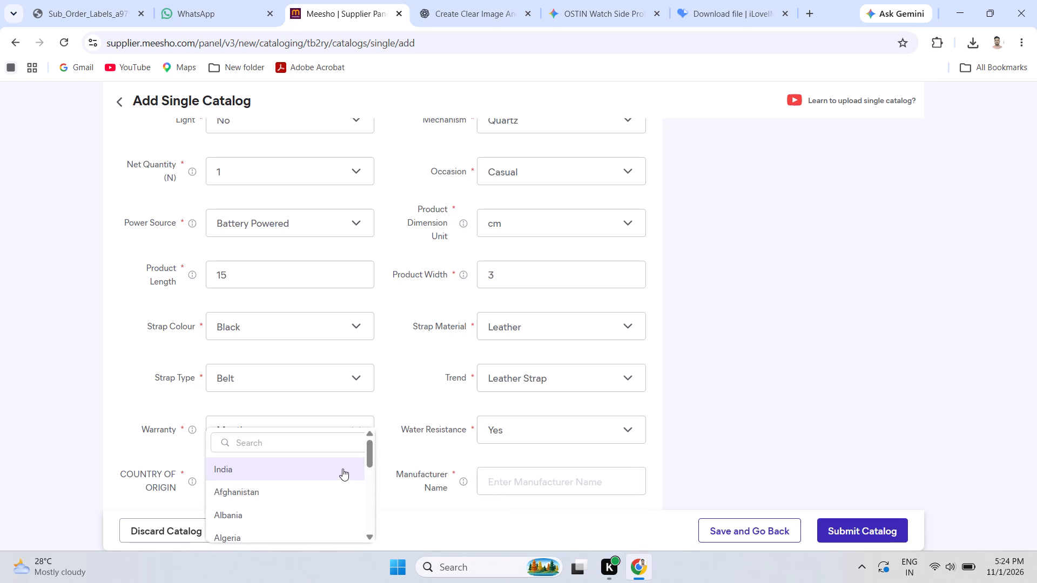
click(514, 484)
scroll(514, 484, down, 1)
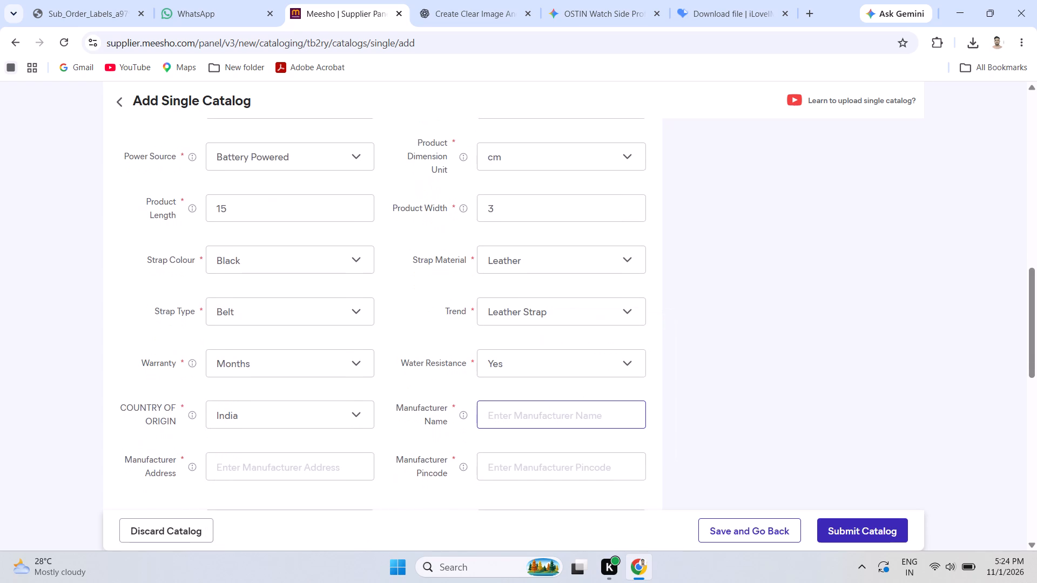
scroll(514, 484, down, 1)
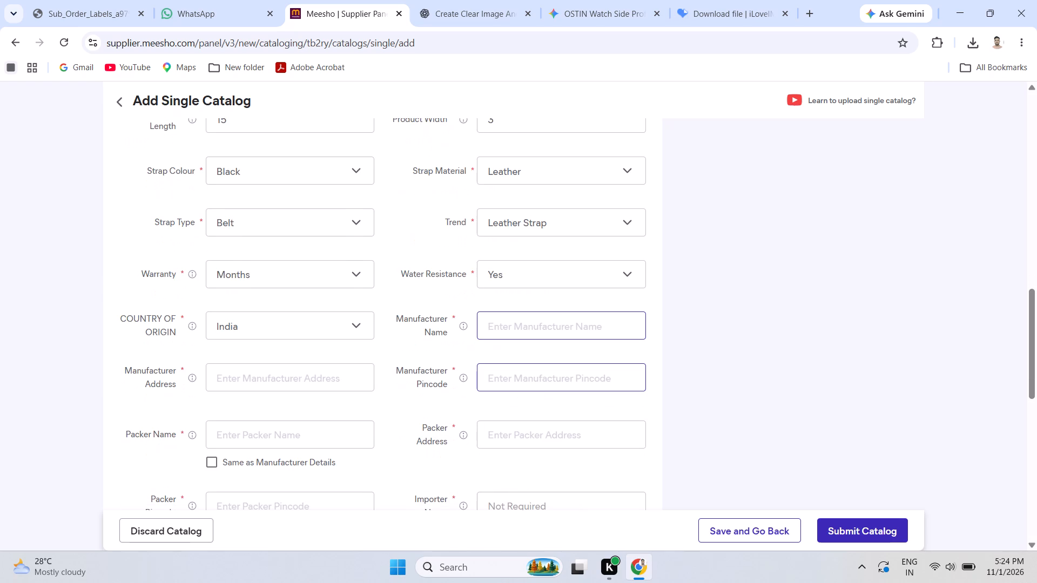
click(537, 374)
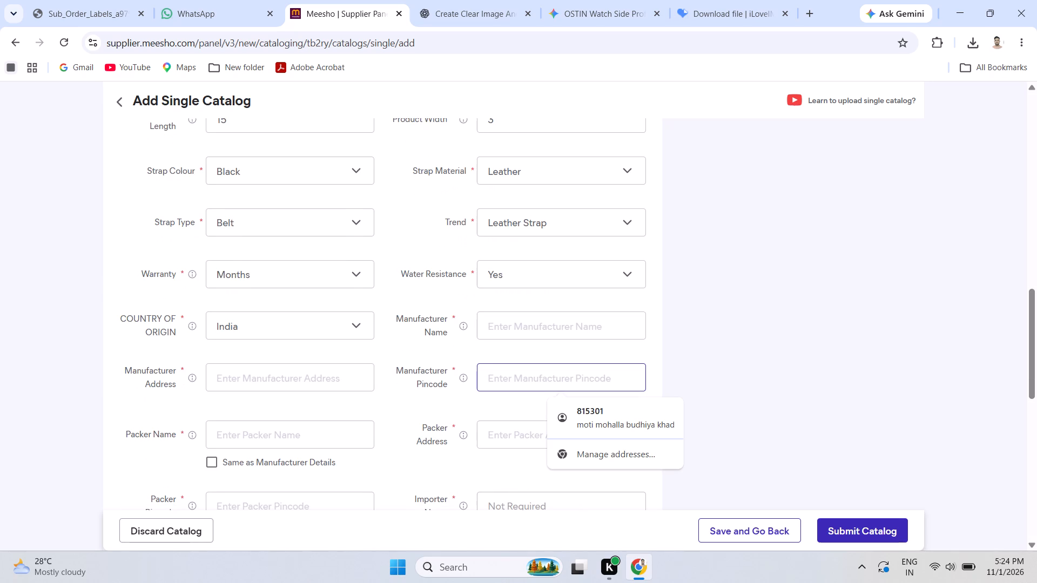
Enter OSTIN Wrist Watch as the product name in the product, size and inventory section.
scroll(359, 252, up, 4)
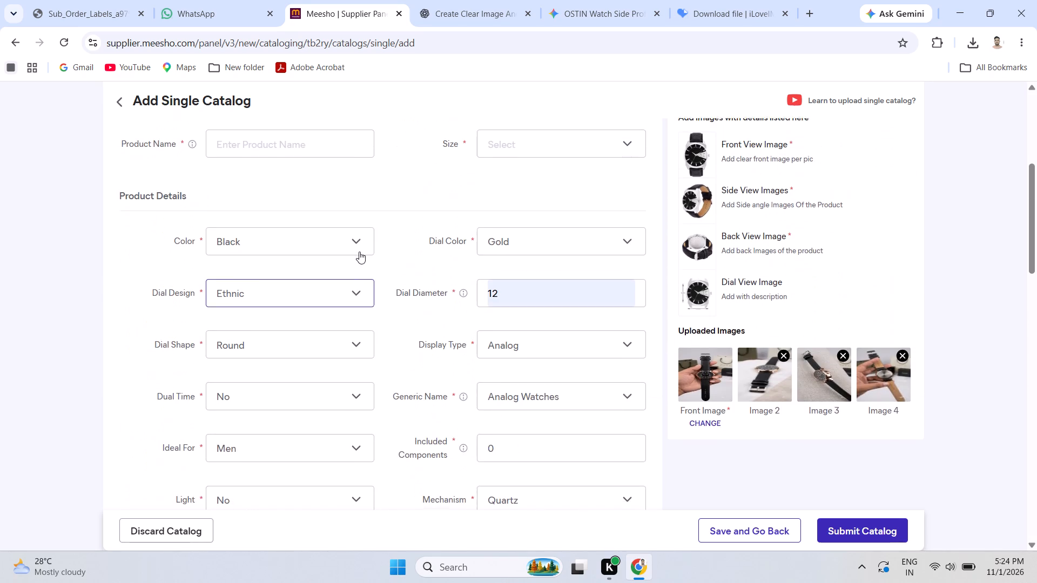
scroll(359, 252, up, 1)
click(320, 241)
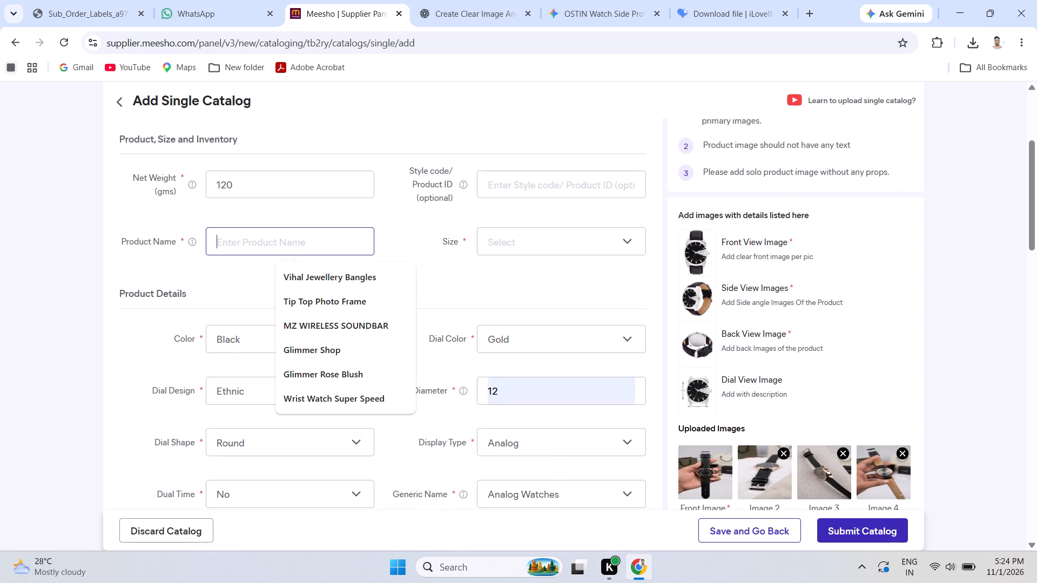
key(shift+o)
text(Stin)
key(BackSpace)
key(BackSpace)
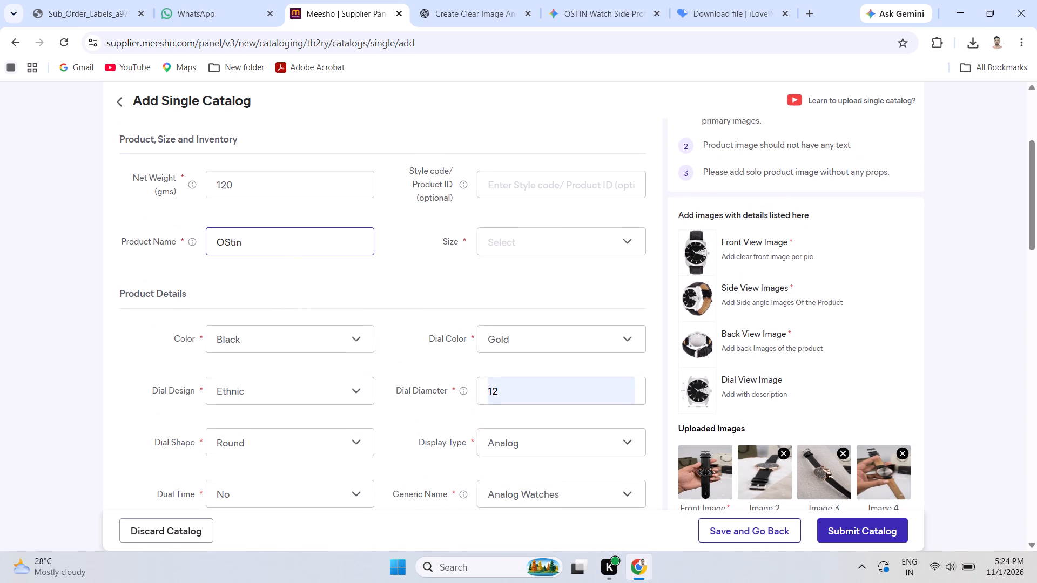
key(BackSpace)
text(TIN)
key(space)
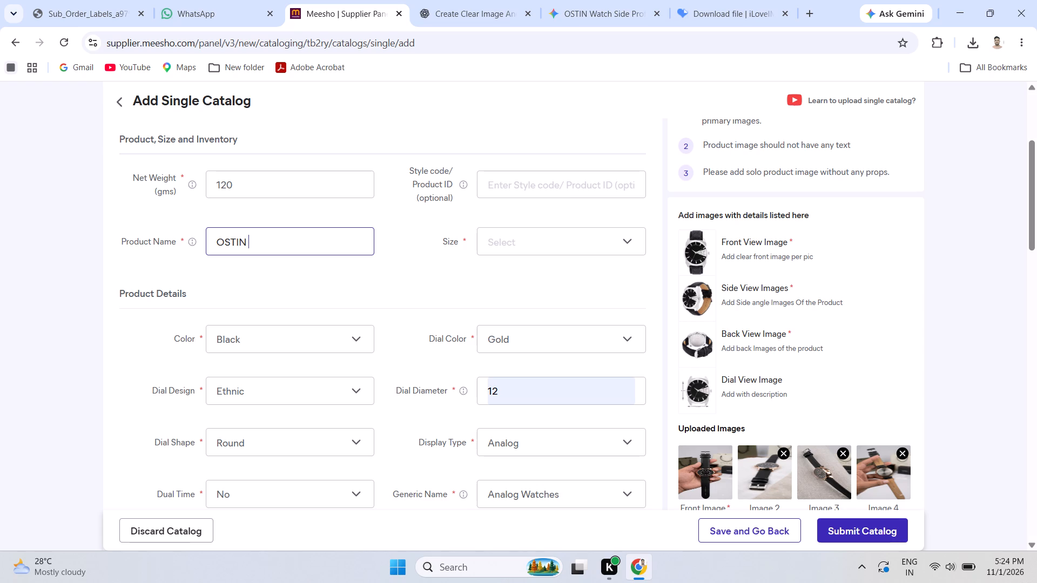
text(WR)
key(BackSpace)
key(BackSpace)
key(w)
text(ri)
text(st)
key(space)
key(shift+w)
text(atch)
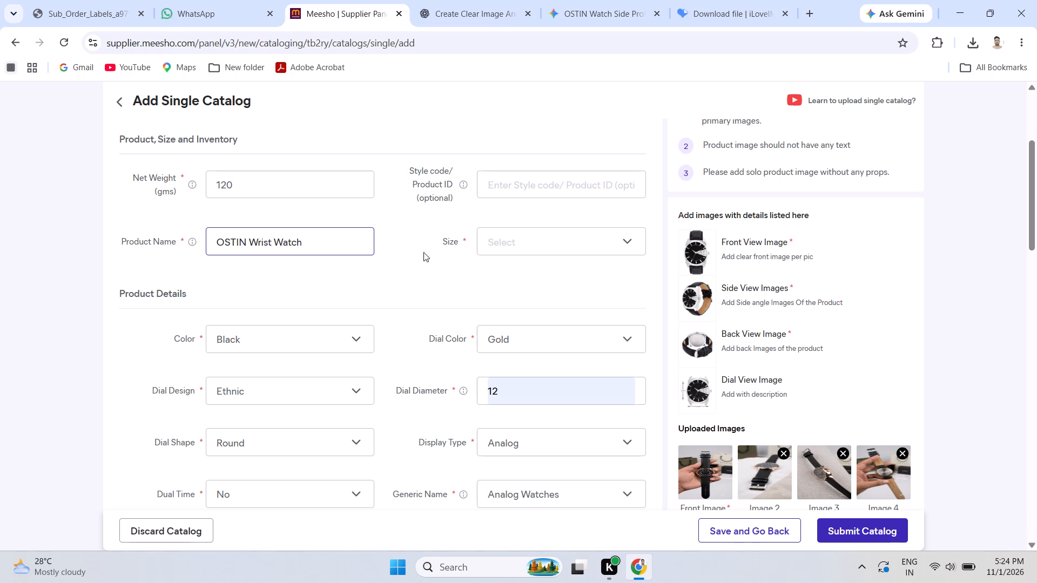
click(423, 272)
Choose Free Size as the product's size and apply it.
click(510, 241)
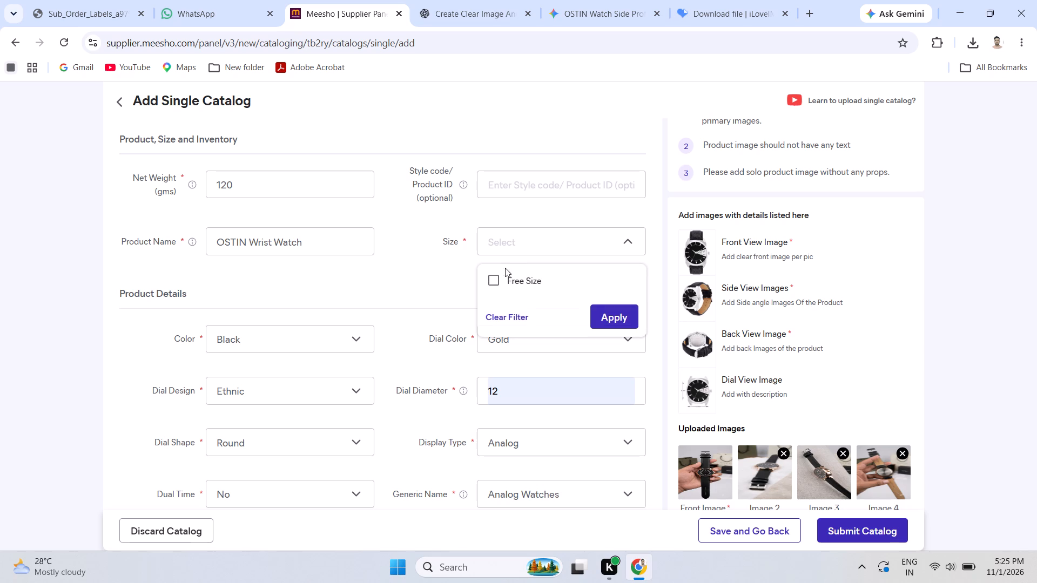
click(505, 276)
click(500, 276)
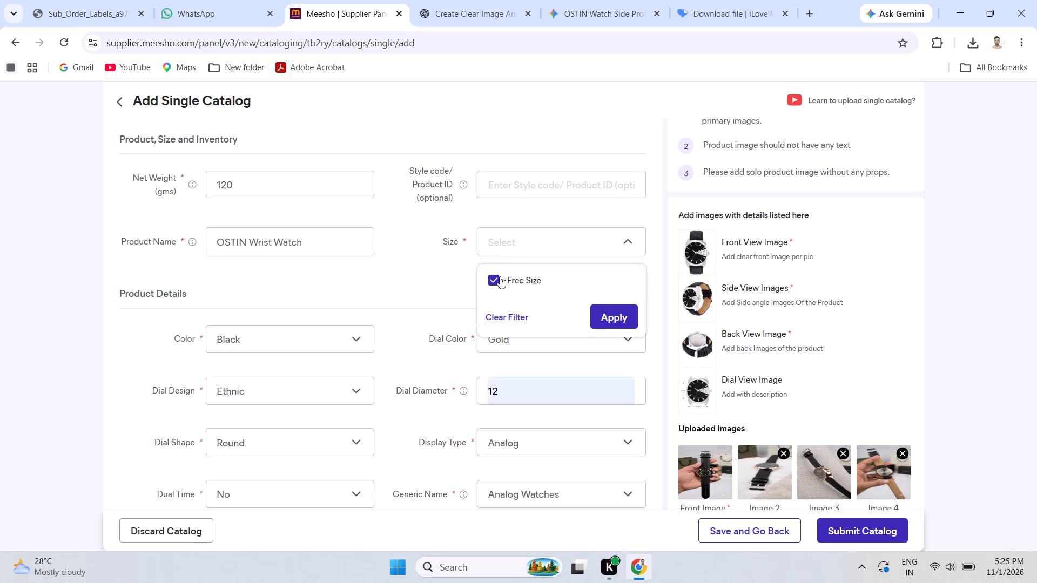
click(618, 314)
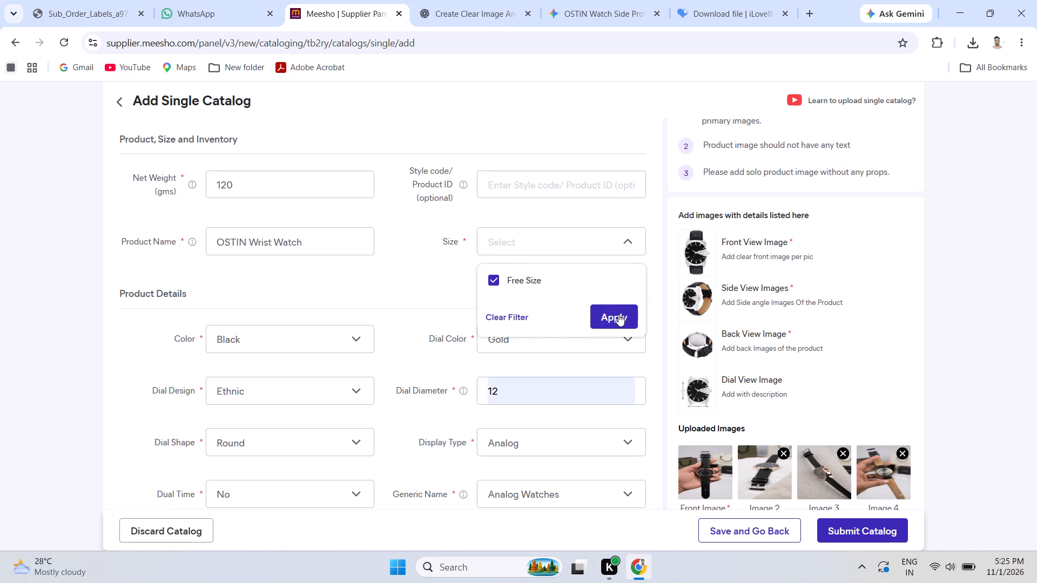
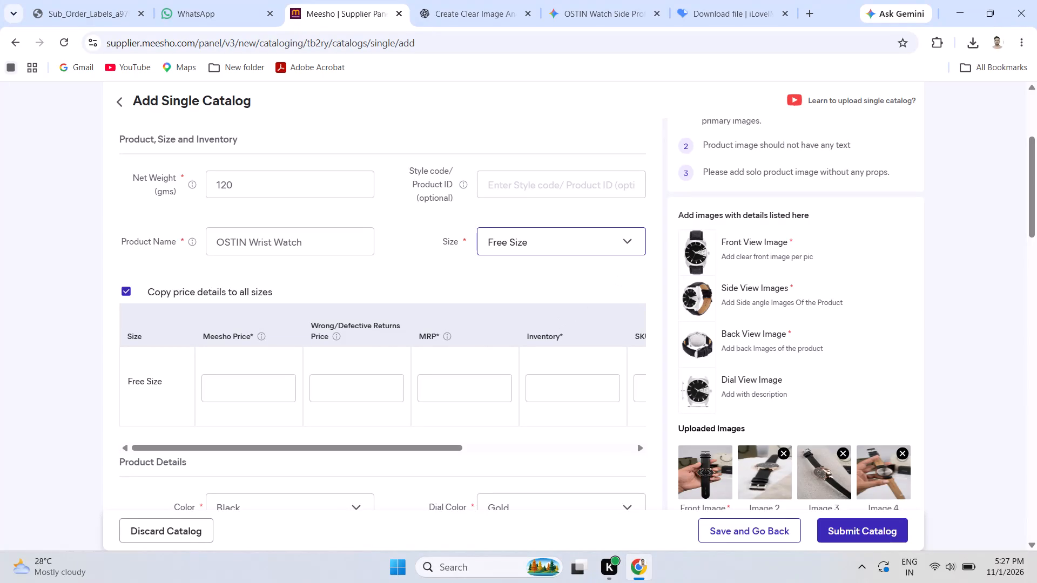
Open the Meesho Price value of the Free Size row for entry.
click(238, 378)
scroll(453, 276, up, 1)
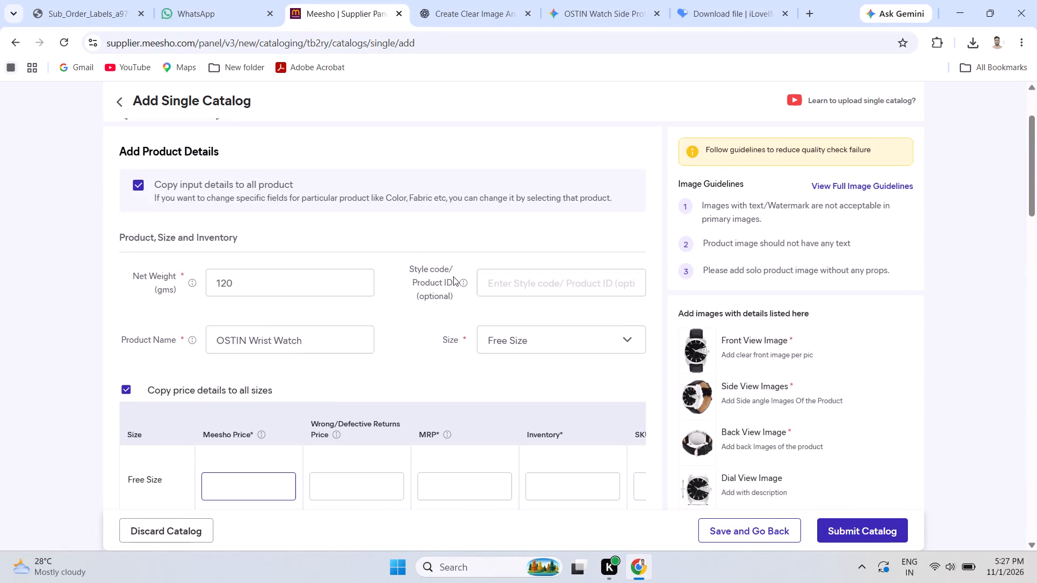
scroll(453, 276, up, 1)
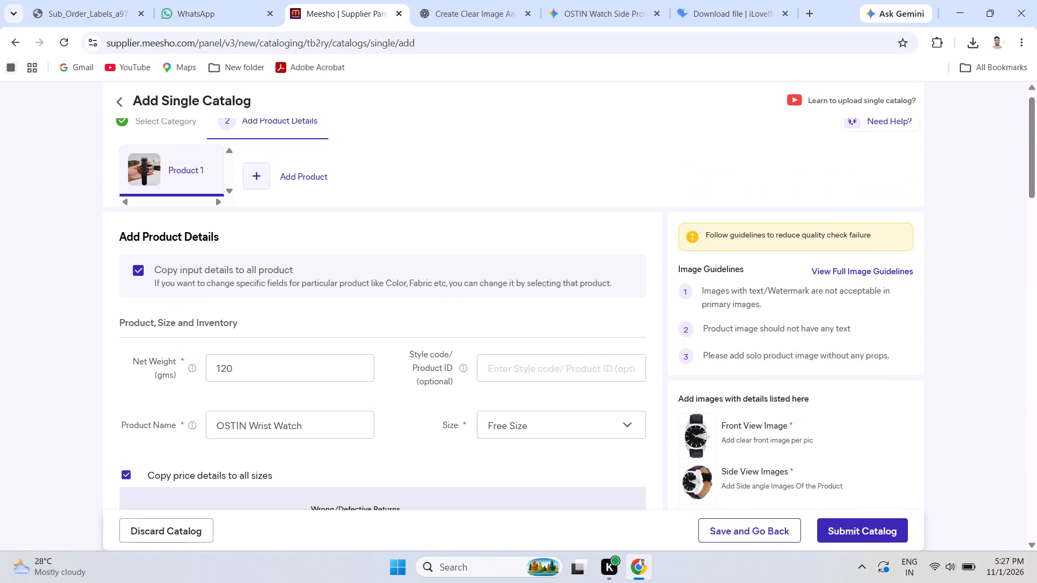
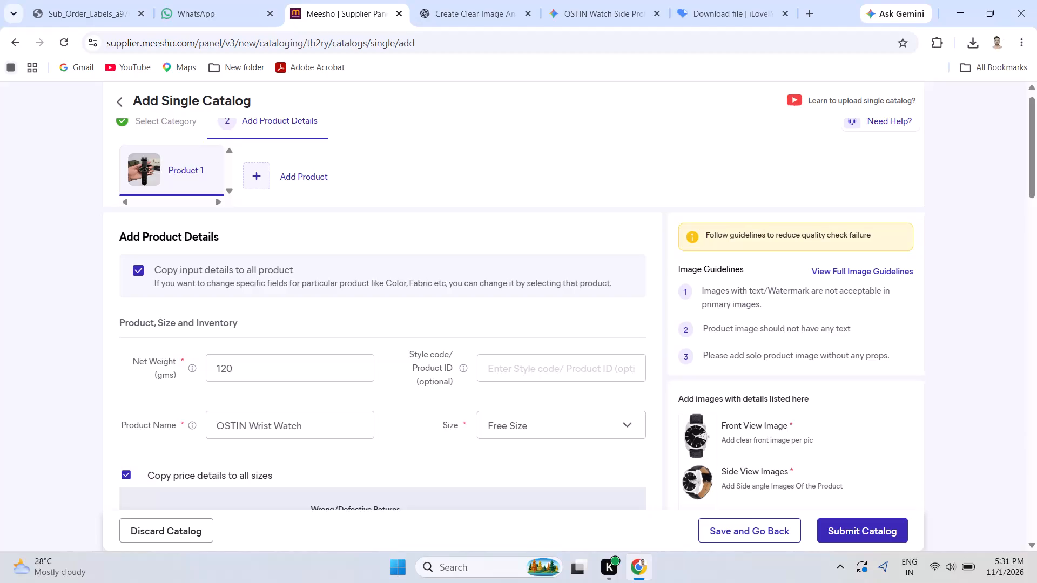
Set the Dial Diameter in the watch's product details to 10.
scroll(784, 381, down, 3)
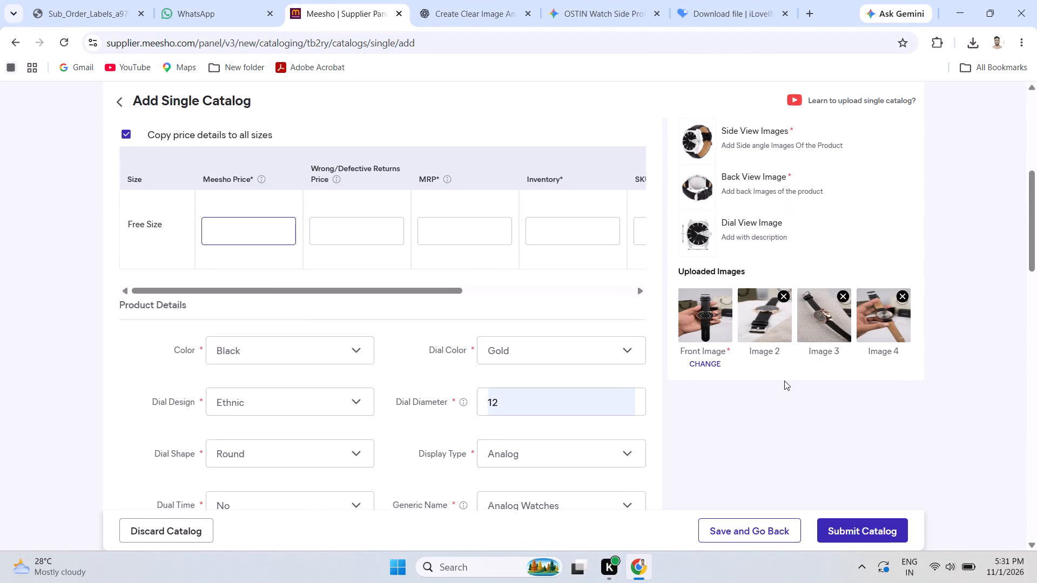
scroll(784, 381, down, 3)
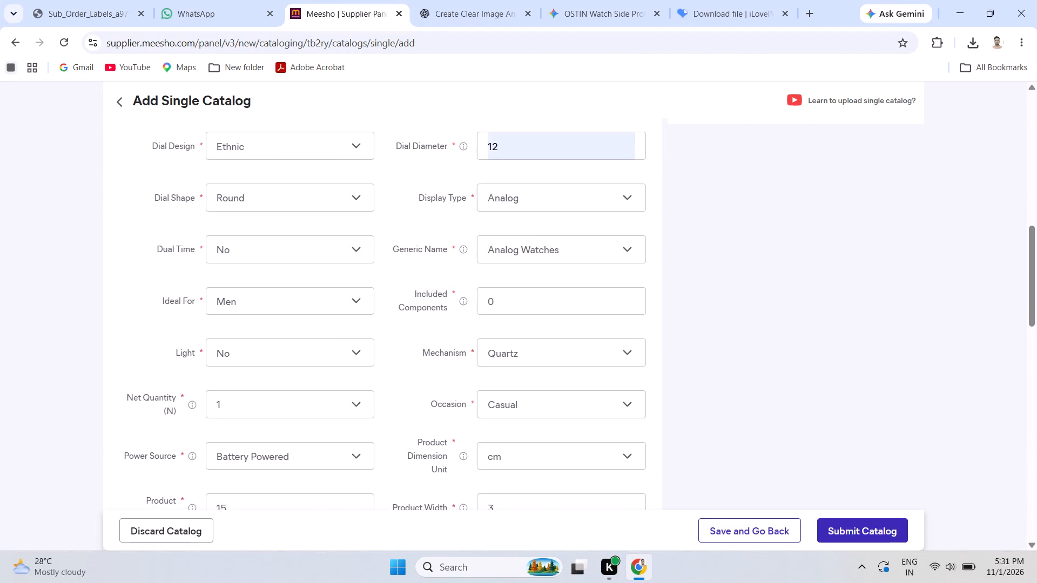
click(548, 148)
key(BackSpace)
key(0)
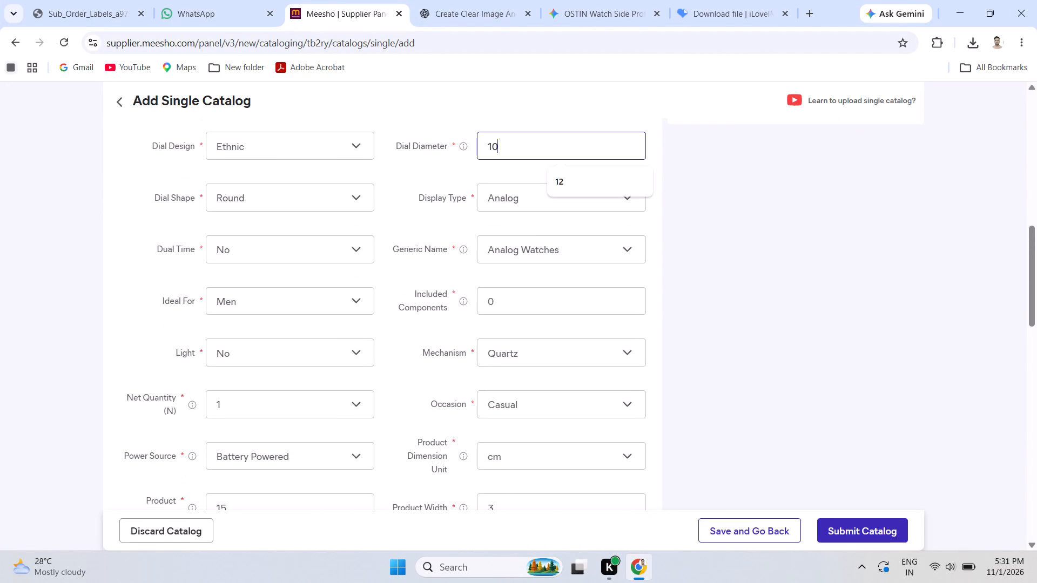
click(574, 172)
Open the empty Manufacturer Name value of the watch for entry.
scroll(452, 219, down, 1)
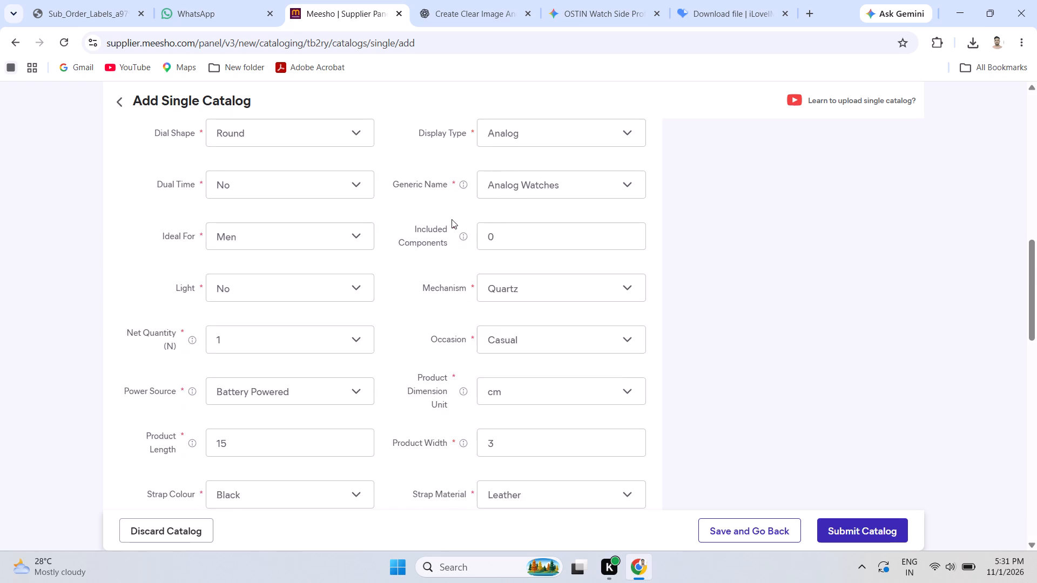
scroll(452, 219, down, 3)
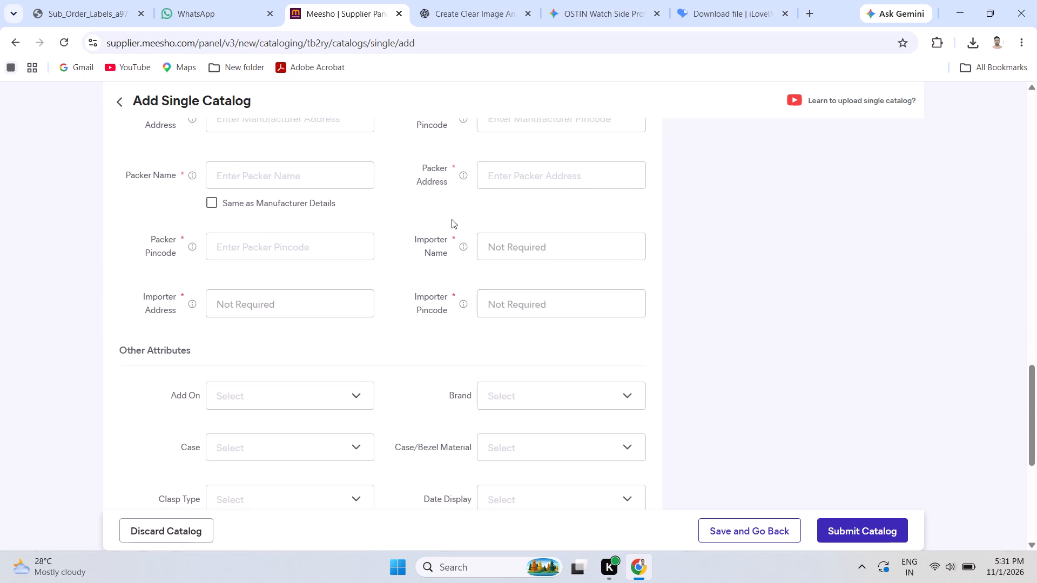
scroll(452, 219, up, 2)
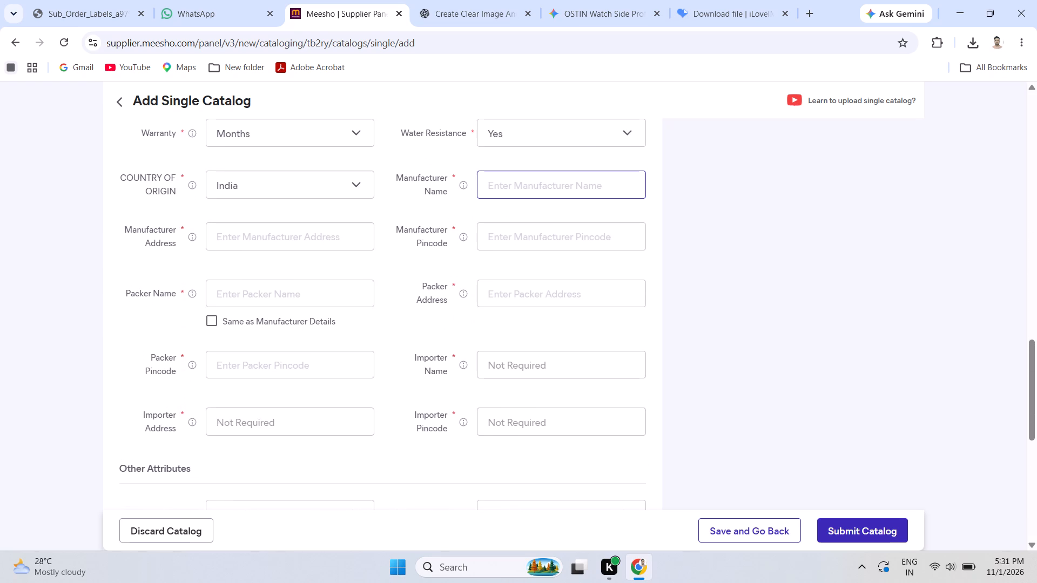
click(514, 194)
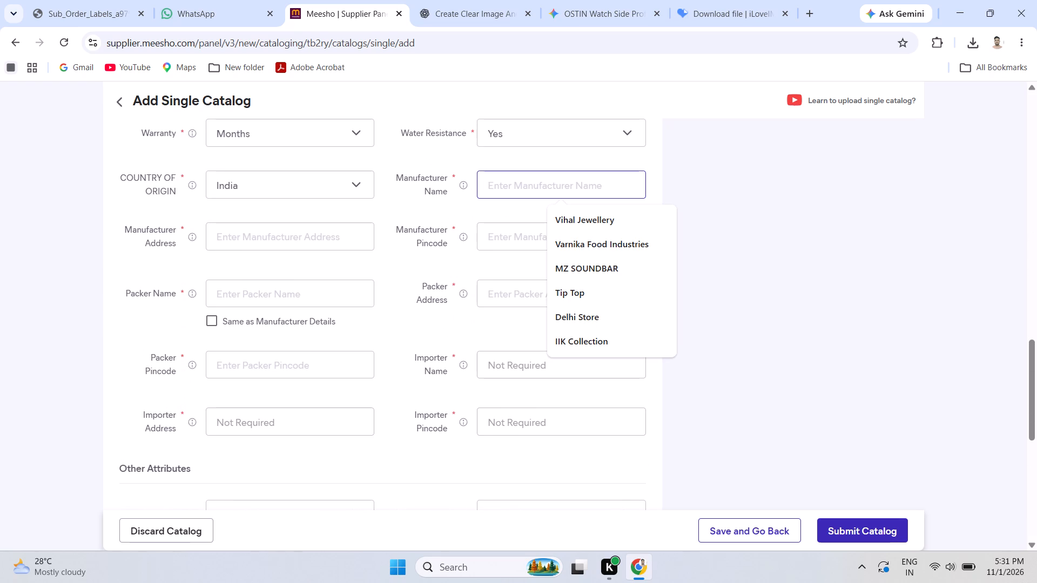
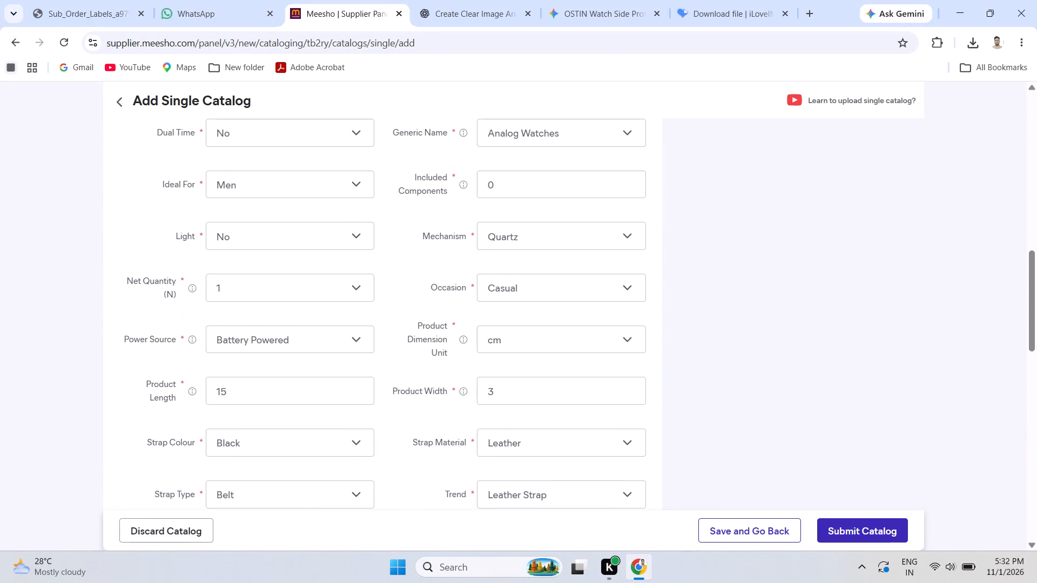
Set the Manufacturer Name to Ostin and fill the manufacturer address and pincode from the saved address suggestion.
scroll(459, 439, down, 2)
click(513, 395)
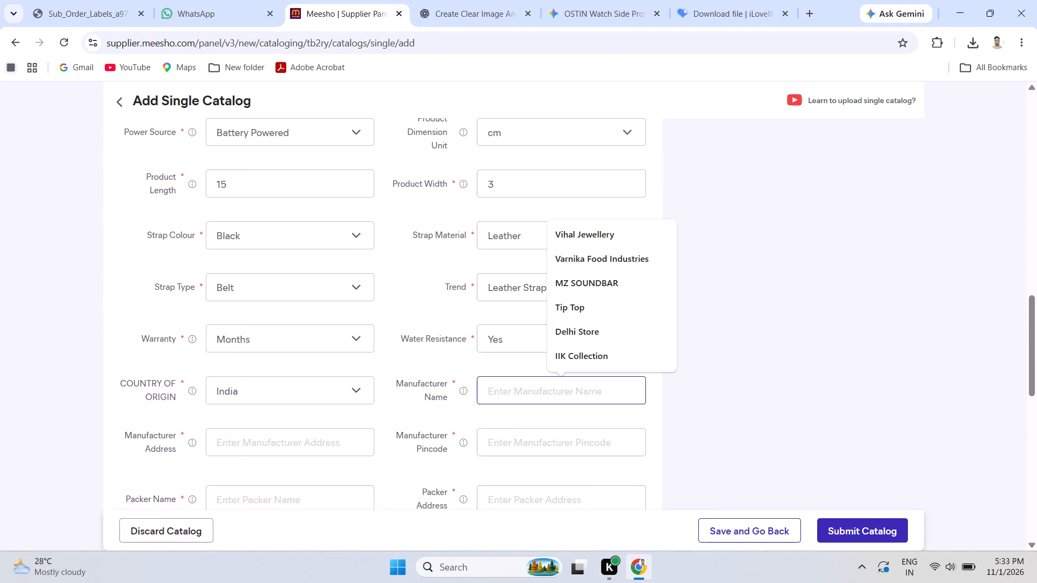
key(shift+o)
text(stin)
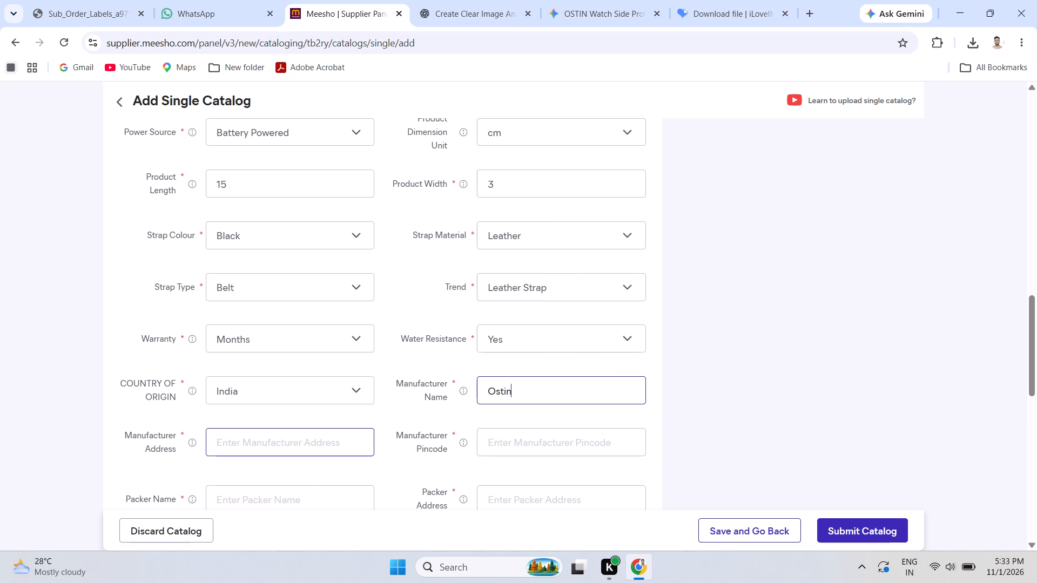
click(307, 447)
click(332, 480)
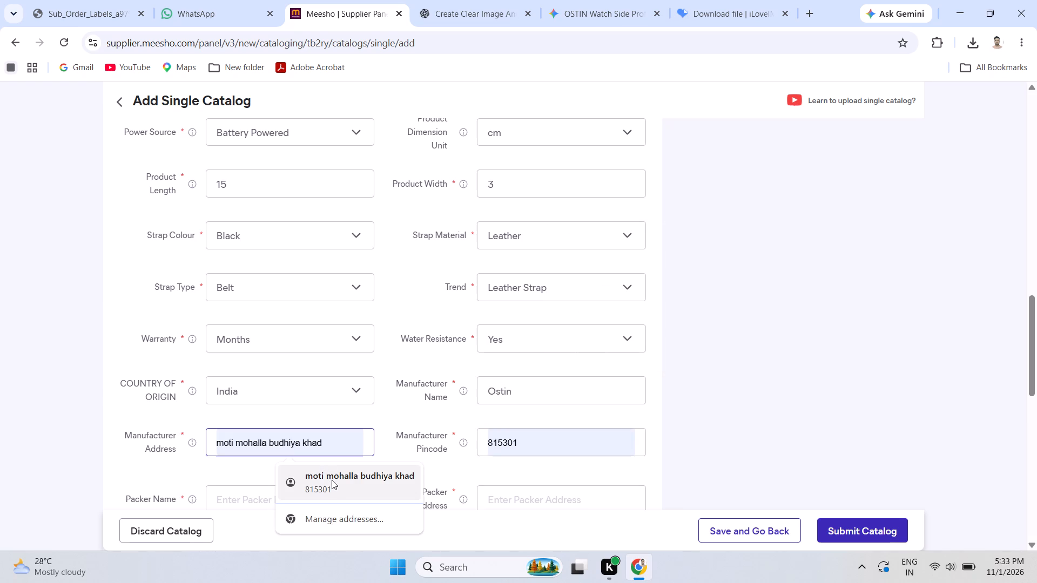
Set the packer details to be the same as the manufacturer details.
scroll(318, 493, down, 1)
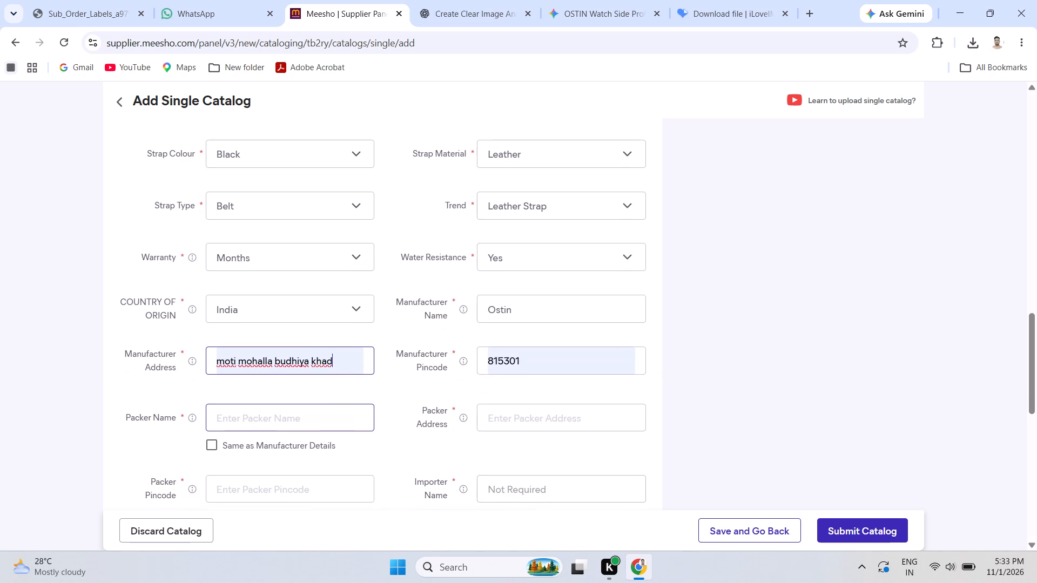
scroll(318, 493, down, 1)
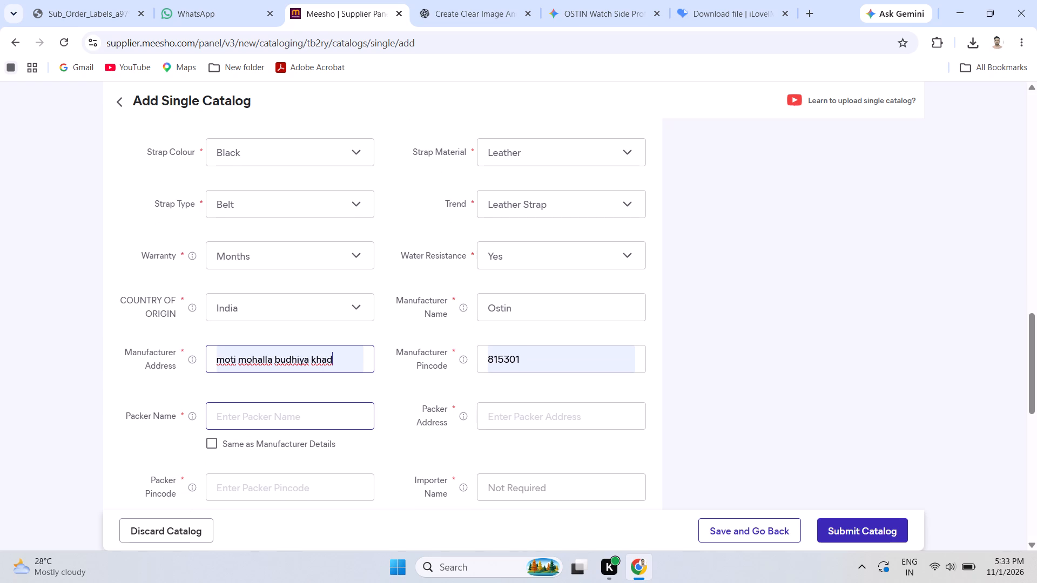
click(296, 423)
click(213, 443)
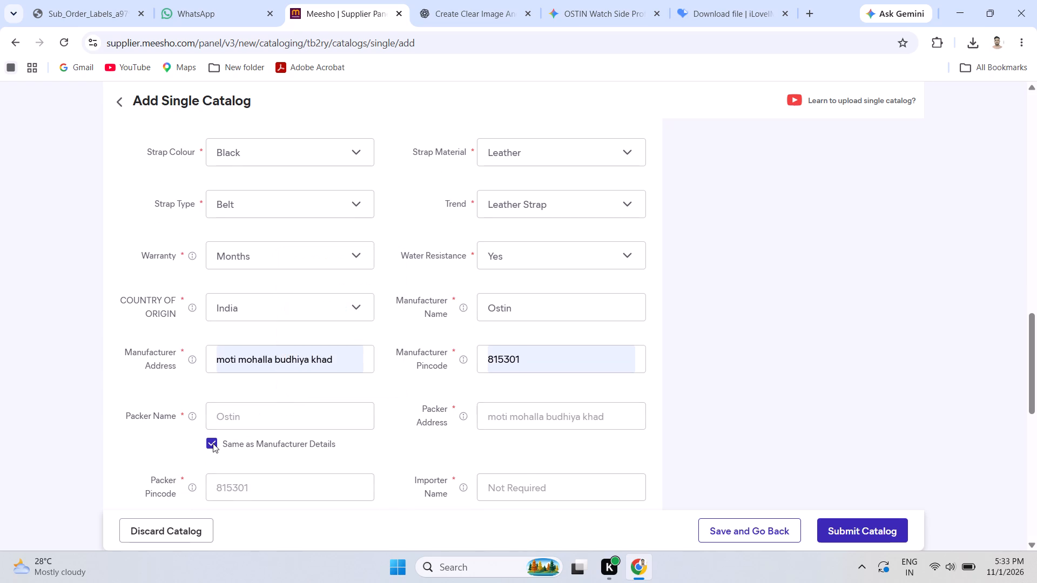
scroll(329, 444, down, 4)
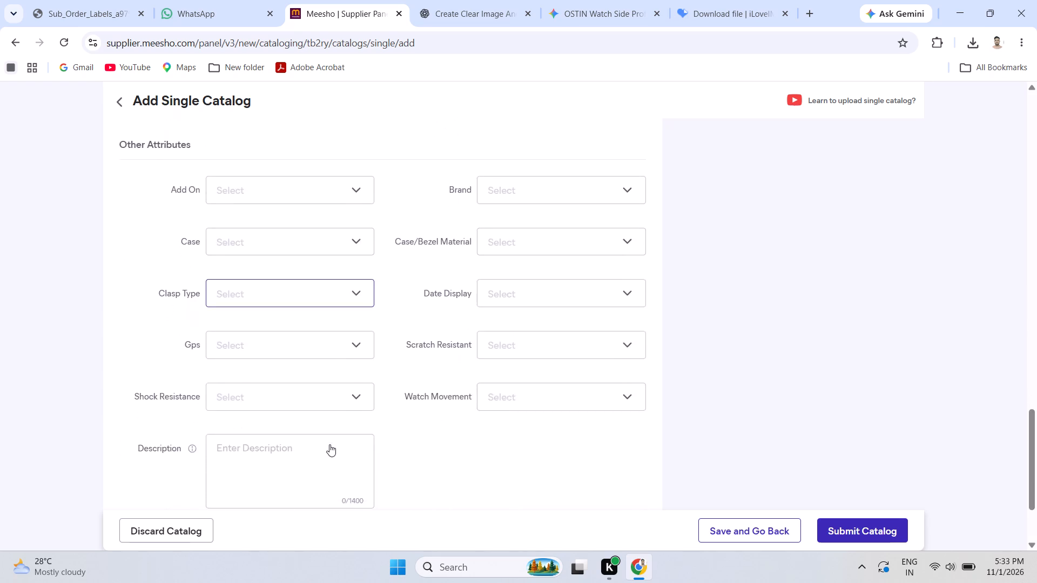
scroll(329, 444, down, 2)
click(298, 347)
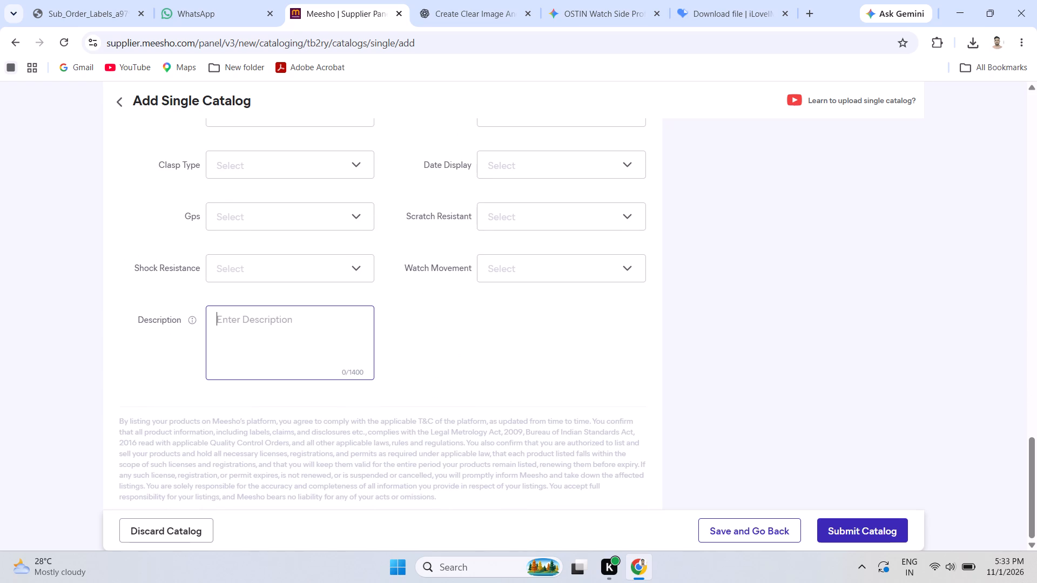
For the Free Size row, set Meesho Price to 219, Wrong/Defective Returns Price to 203, MRP to 299 and Inventory to 100.
scroll(548, 241, up, 6)
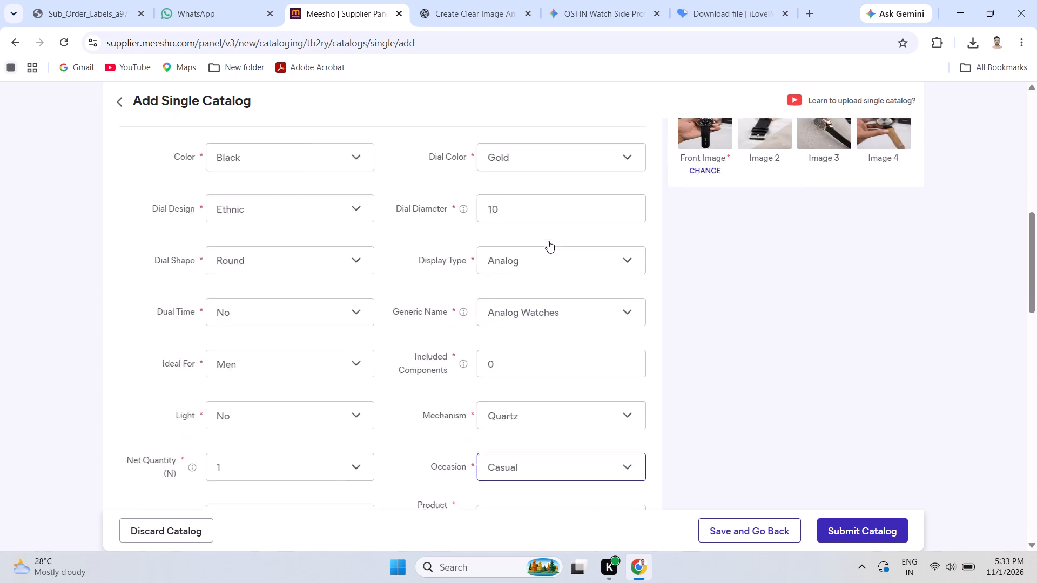
scroll(548, 241, up, 1)
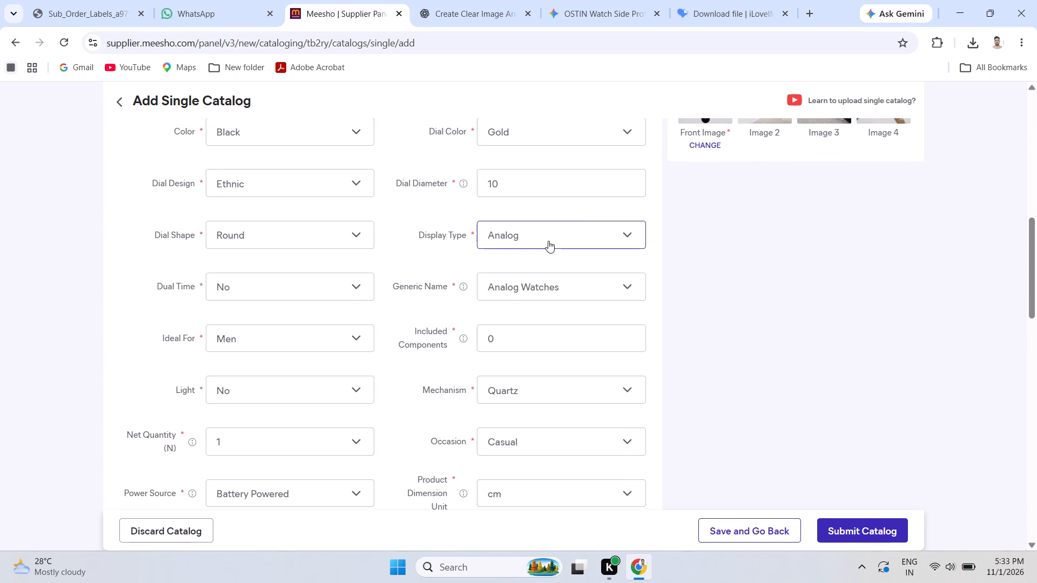
scroll(548, 241, up, 4)
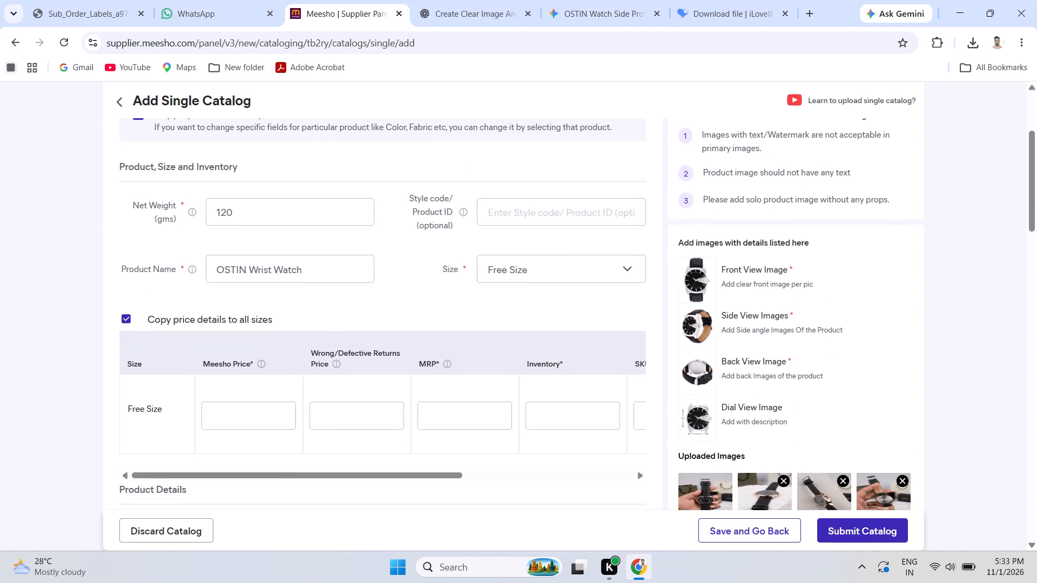
click(262, 411)
text(21)
key(9)
click(360, 423)
click(445, 425)
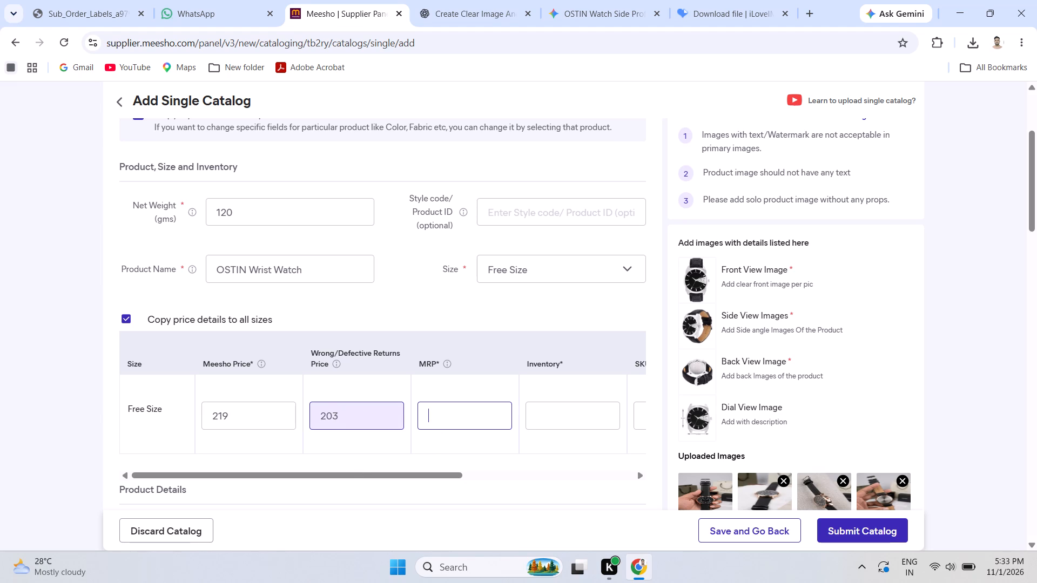
text(299)
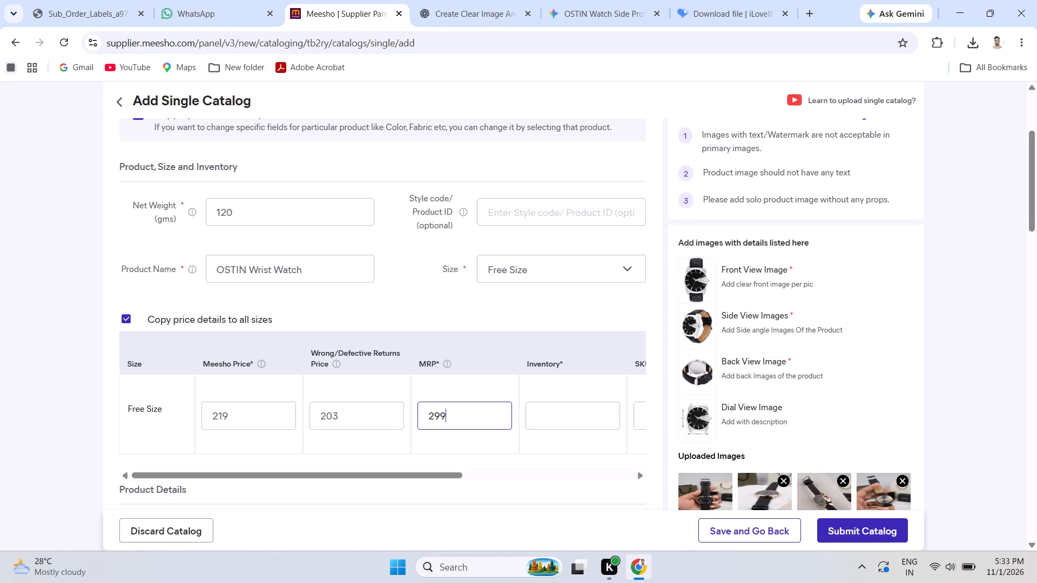
click(558, 415)
text(10)
key(0)
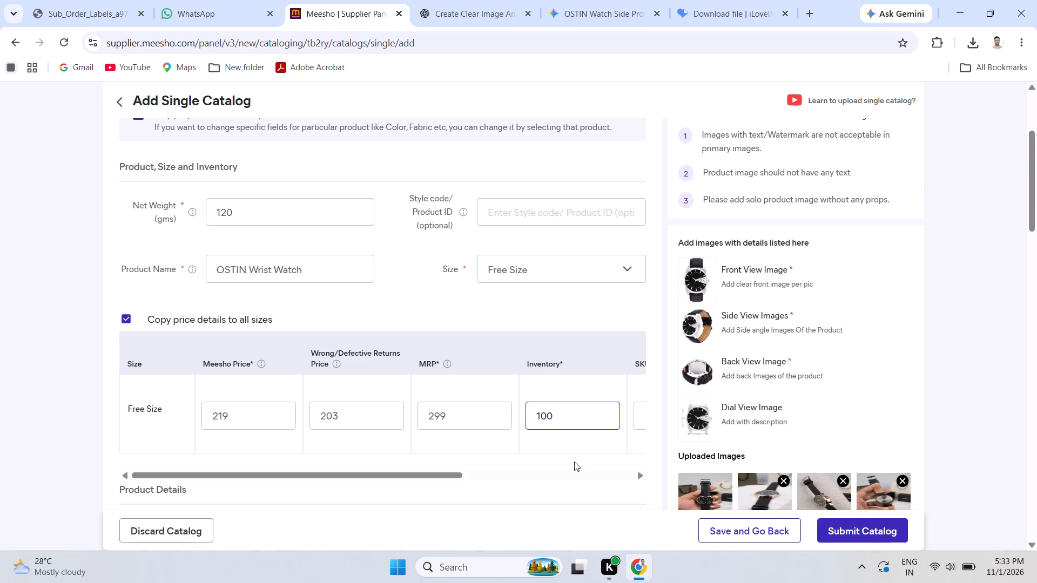
Enter the watch's Description as "It is General Use For Student and Employee".
scroll(574, 462, down, 9)
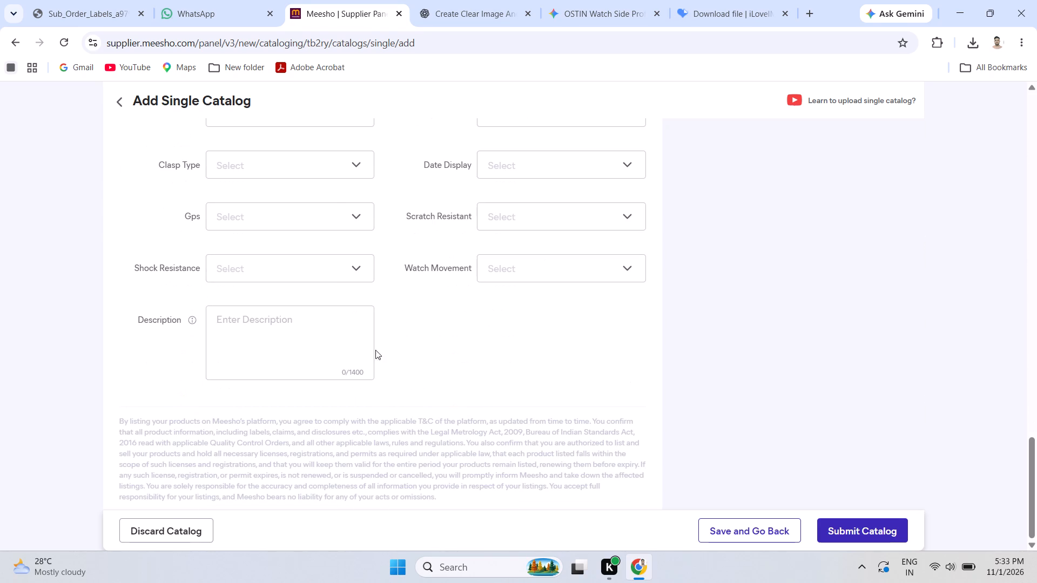
click(331, 342)
text(It is)
key(space)
text(Gener)
key(a)
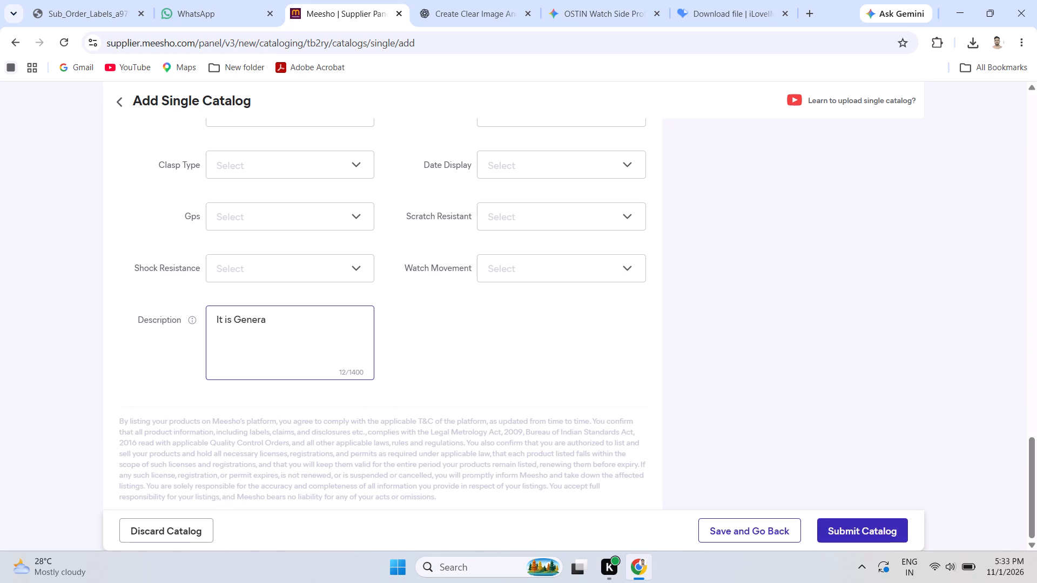
text(l)
key(space)
text(Use)
key(space)
text(For)
key(space)
text(Student an)
text(d)
key(space)
text(Employee)
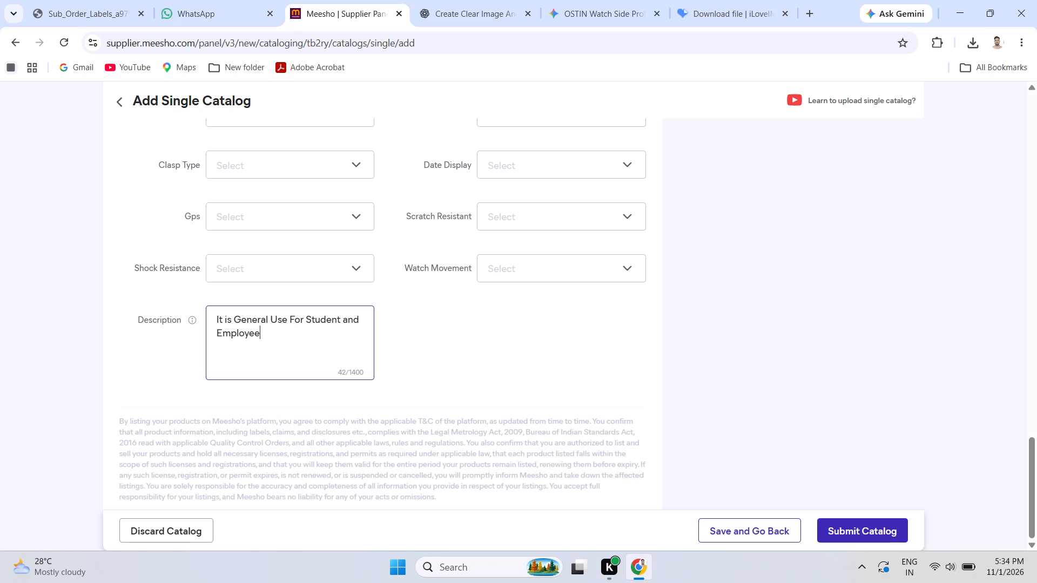
Submit the OSTIN Wrist Watch catalog for quality check and proceed with the submission.
scroll(681, 444, down, 1)
click(843, 523)
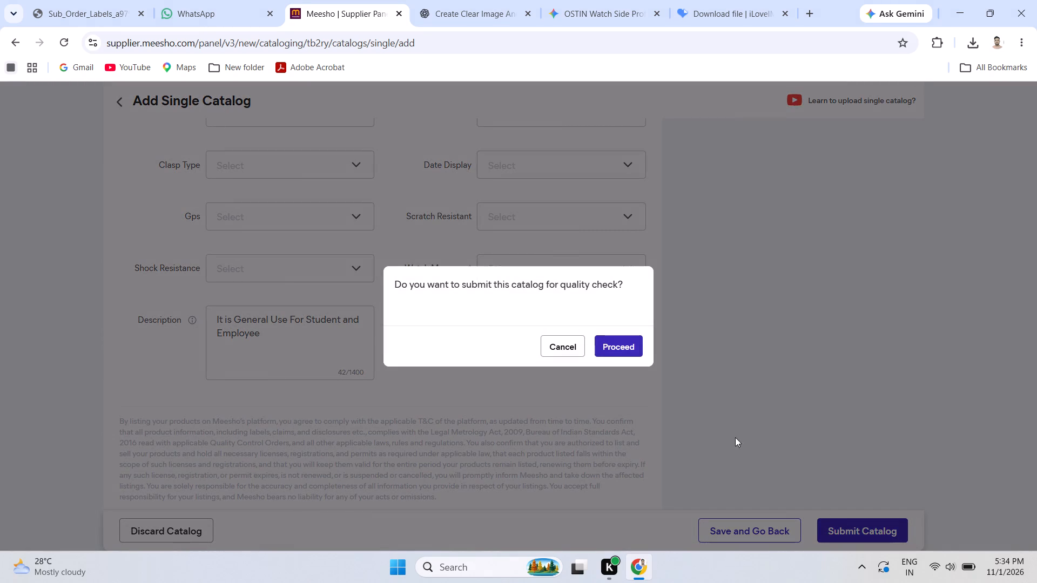
click(627, 351)
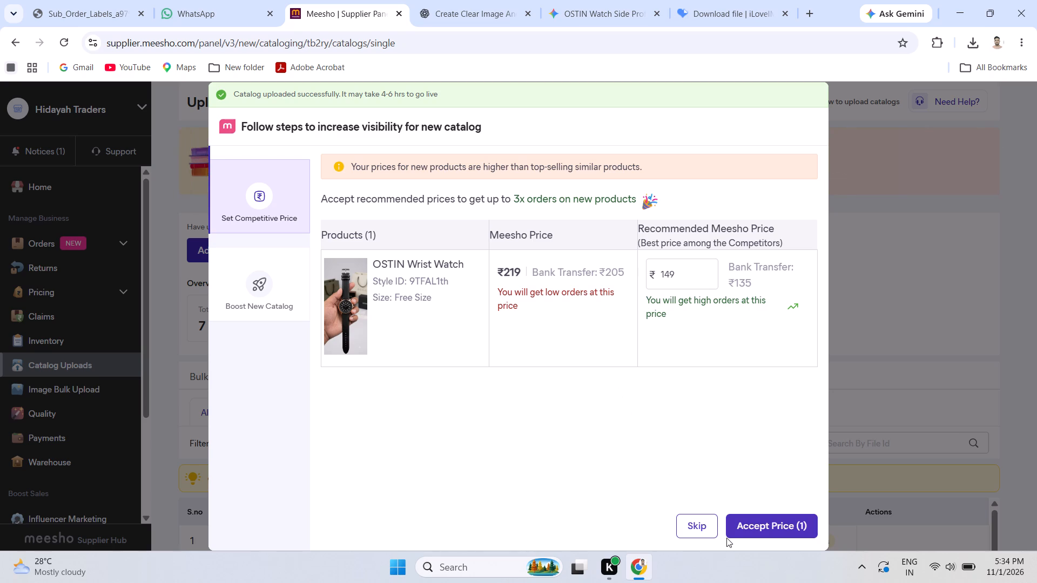
Accept the recommended Meesho price of 149 for the OSTIN Wrist Watch and close the visibility steps without boosting.
click(765, 530)
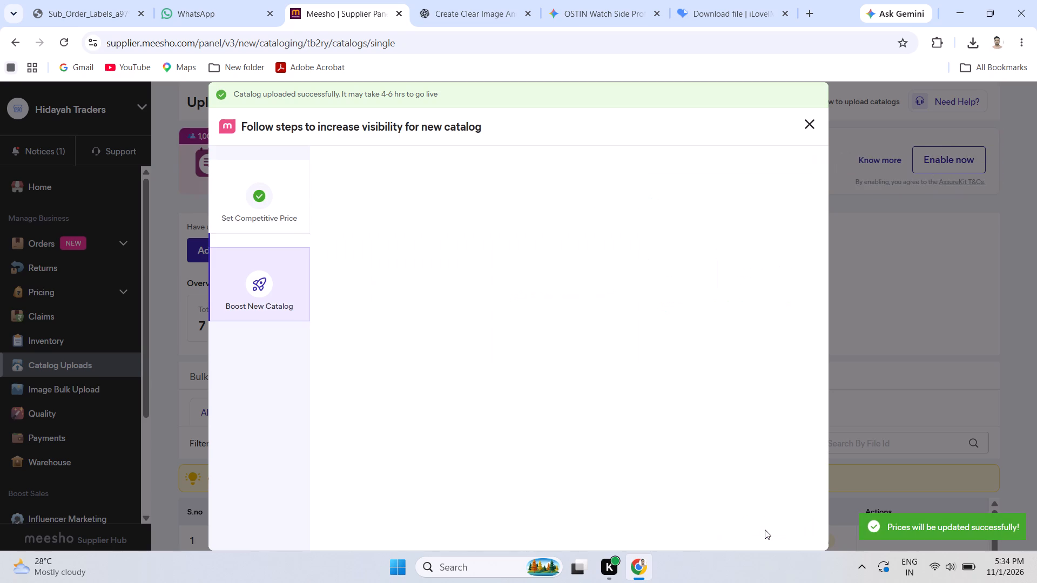
click(804, 122)
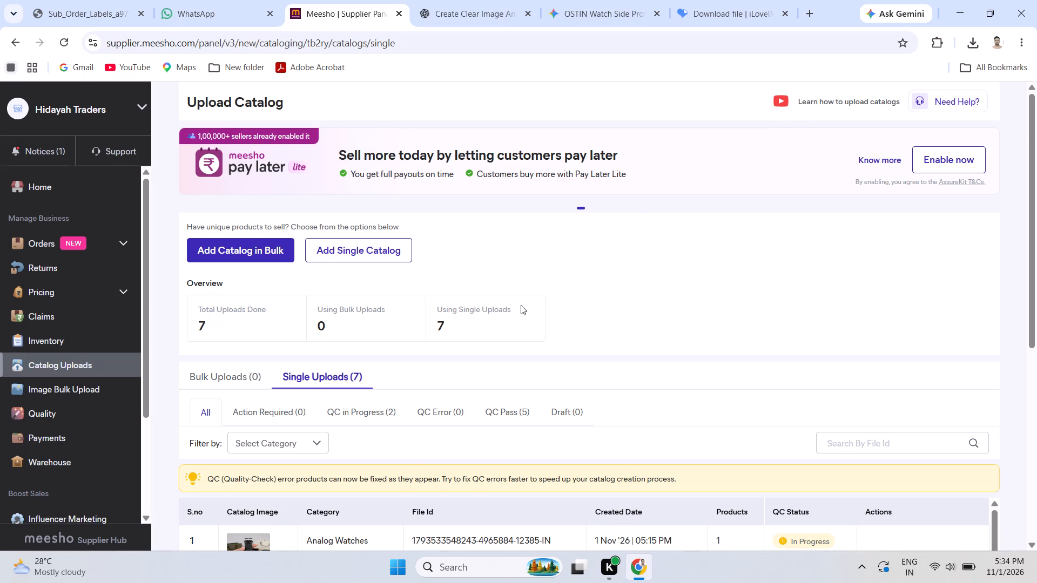
Review the single uploads list with its QC statuses and examine the product details of the blue-and-gold analog watch catalog.
scroll(521, 305, down, 2)
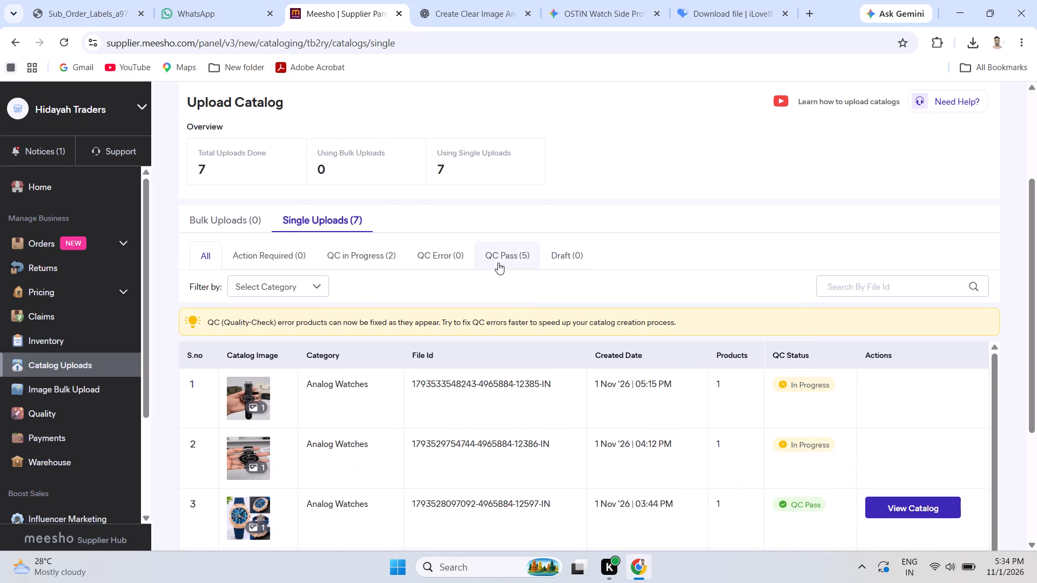
scroll(509, 317, down, 2)
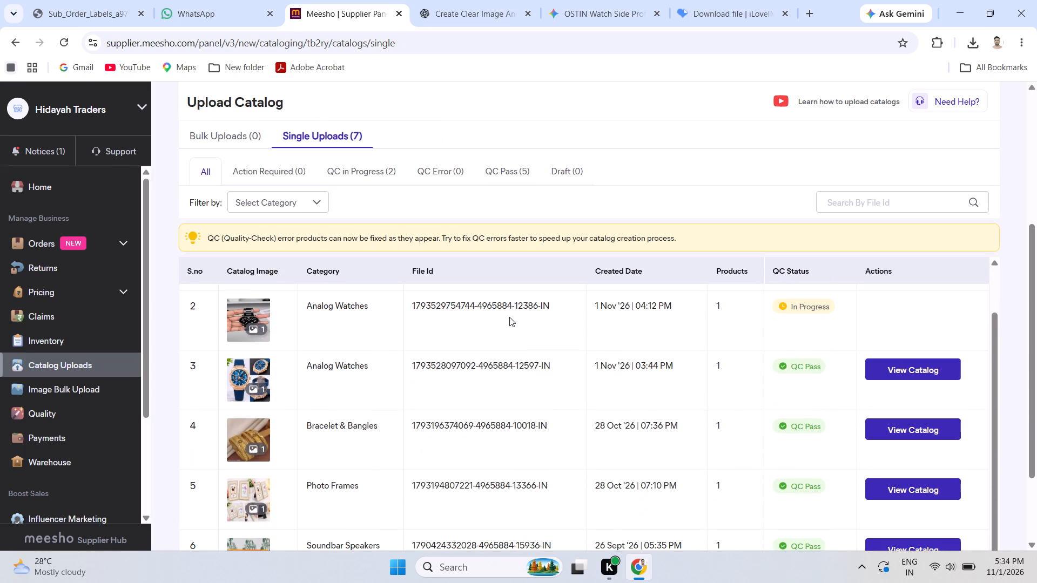
scroll(509, 317, down, 1)
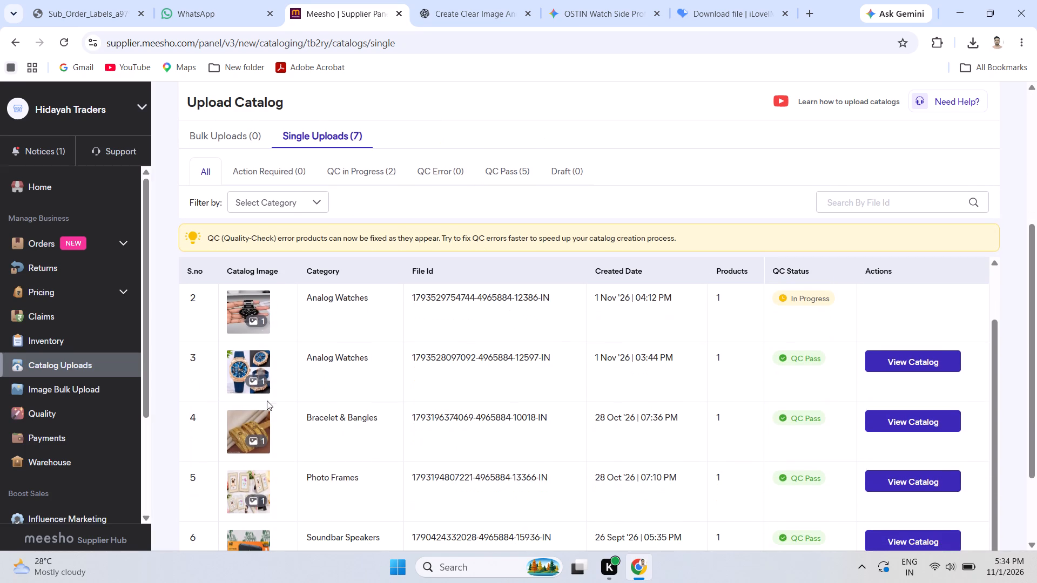
click(257, 382)
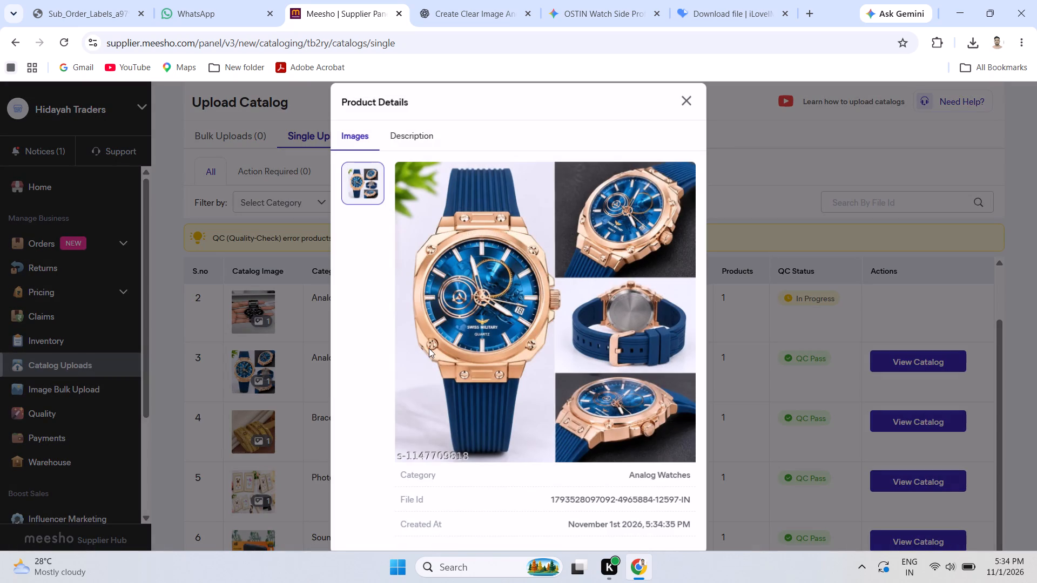
scroll(429, 348, down, 2)
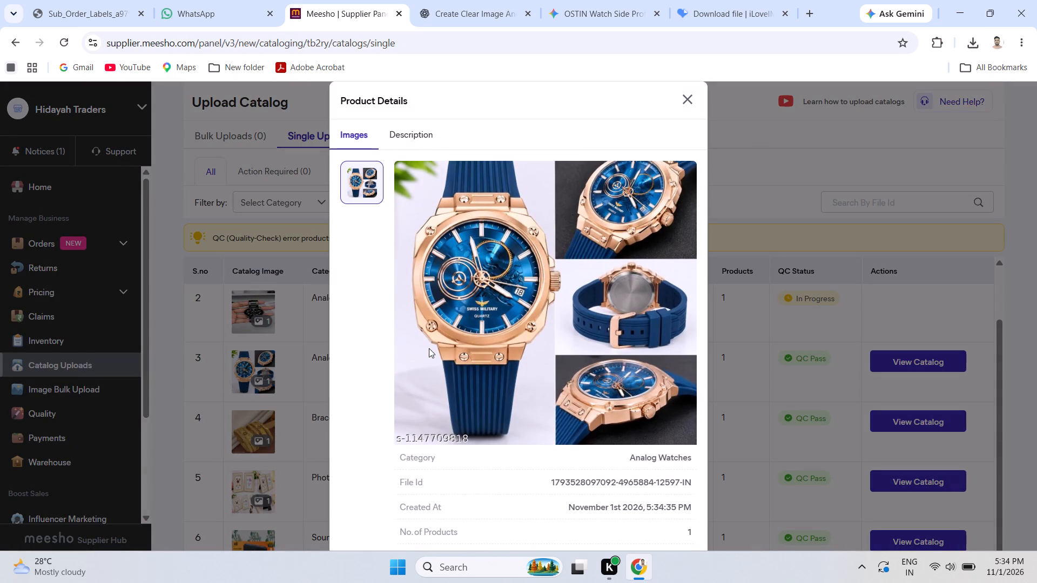
scroll(429, 348, down, 1)
click(421, 127)
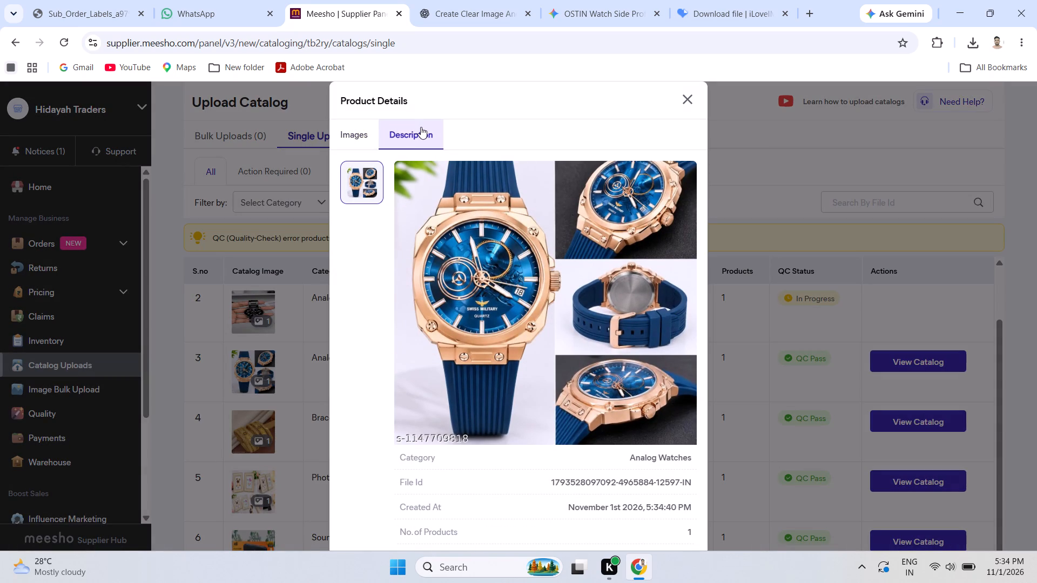
click(421, 128)
click(375, 142)
scroll(490, 259, right, 1)
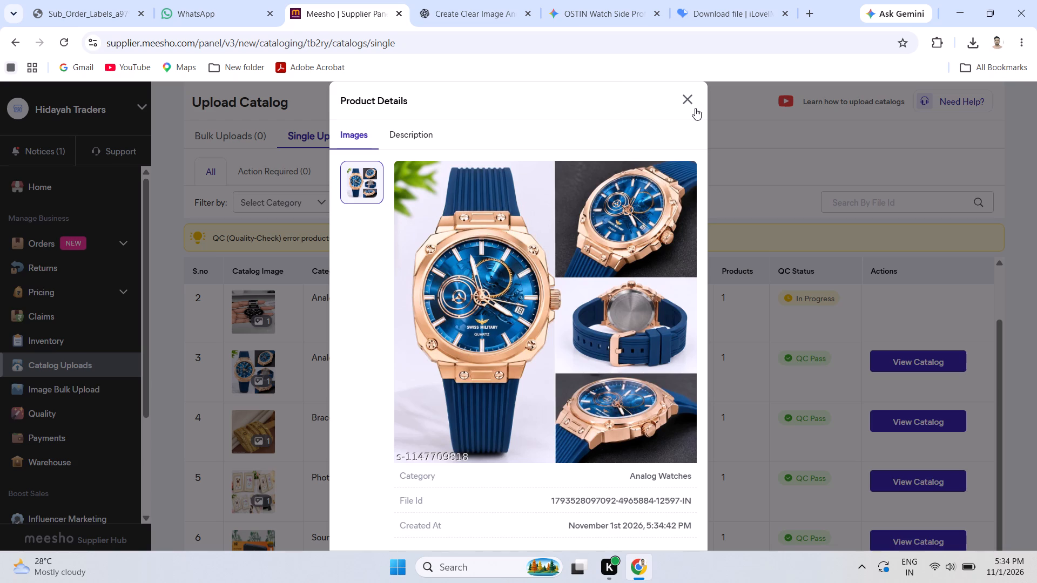
click(689, 103)
scroll(440, 393, down, 1)
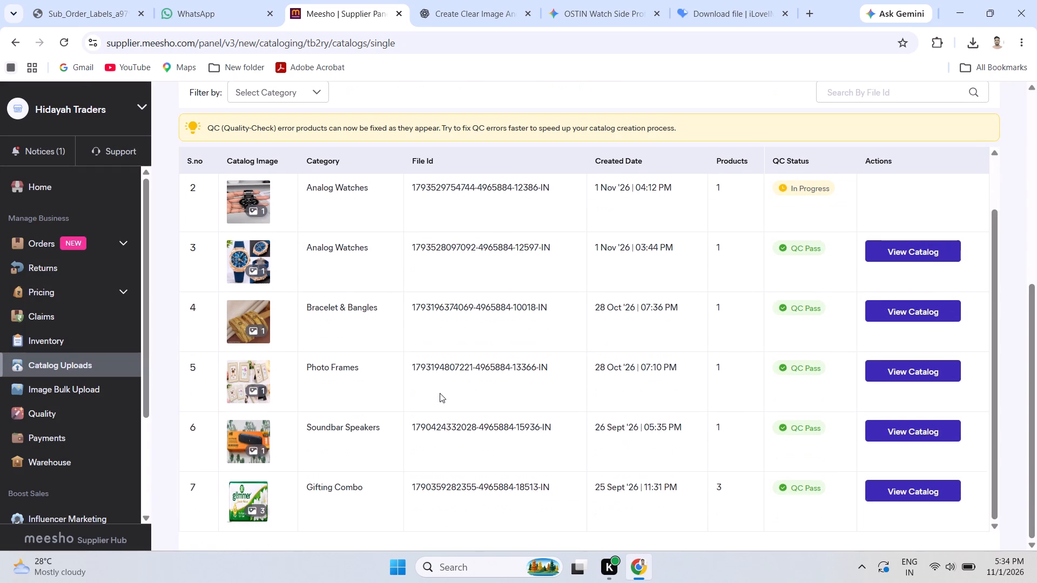
scroll(440, 393, down, 1)
scroll(440, 393, up, 2)
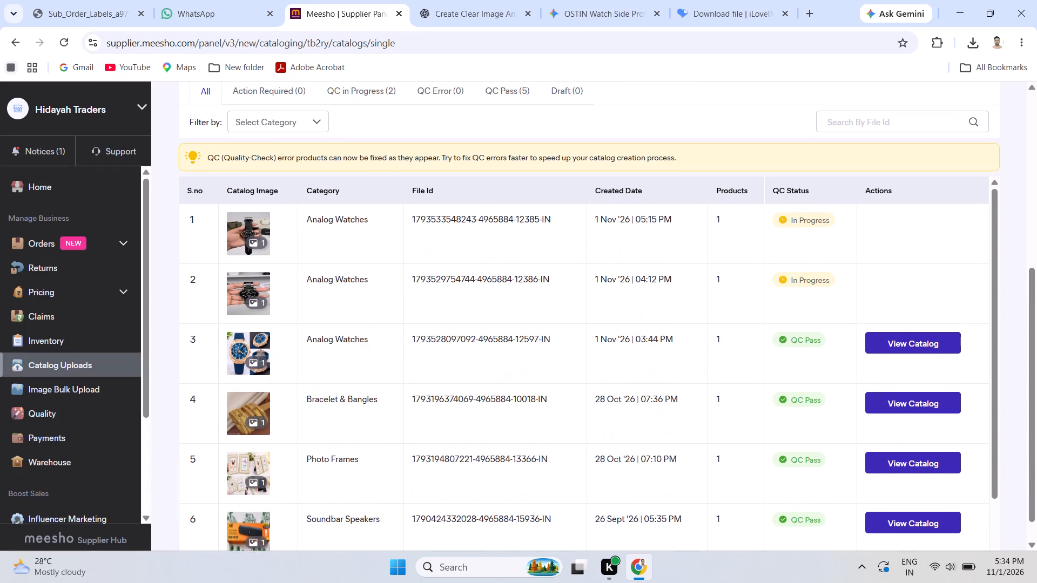
scroll(440, 393, up, 1)
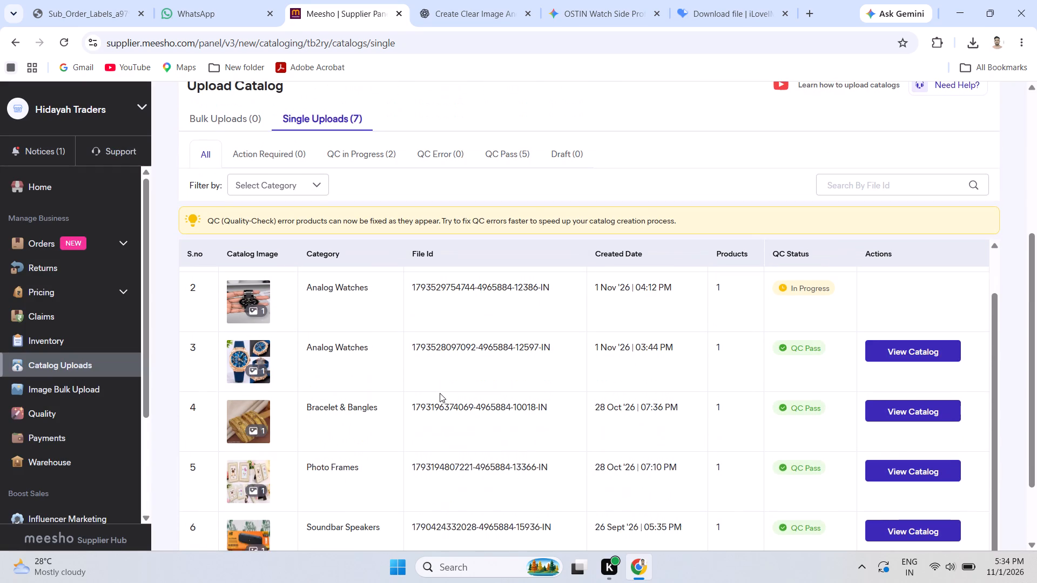
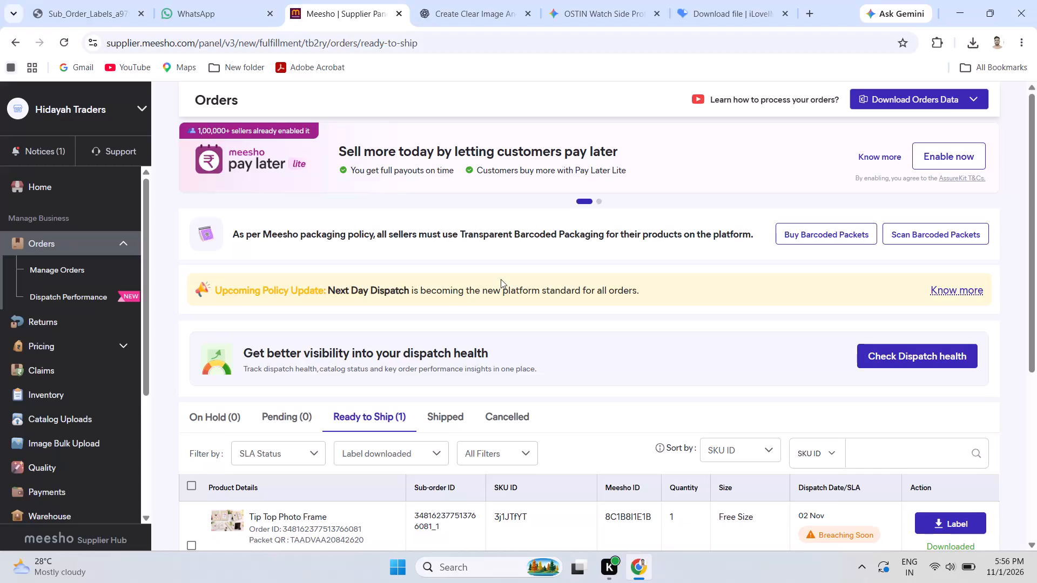
Switch to the Gemini chat about the OSTIN watch side profile photo and look over the generated watch images.
click(446, 5)
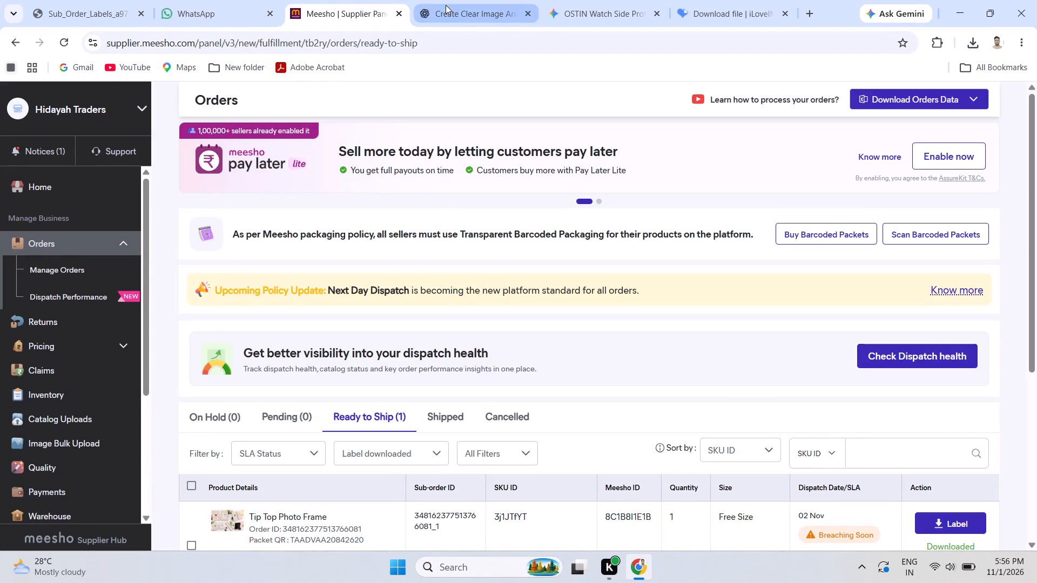
click(585, 0)
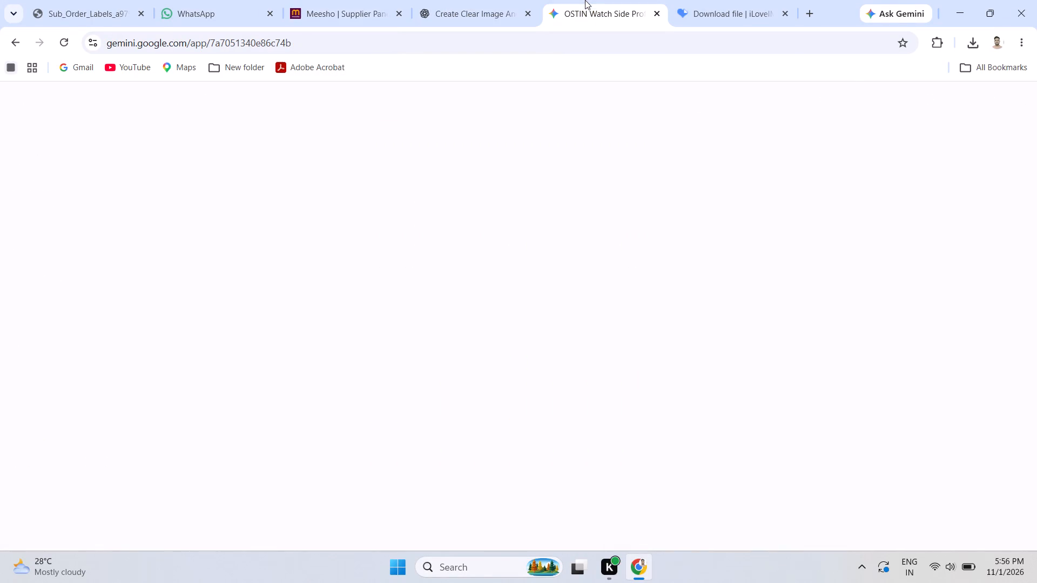
scroll(605, 340, down, 1)
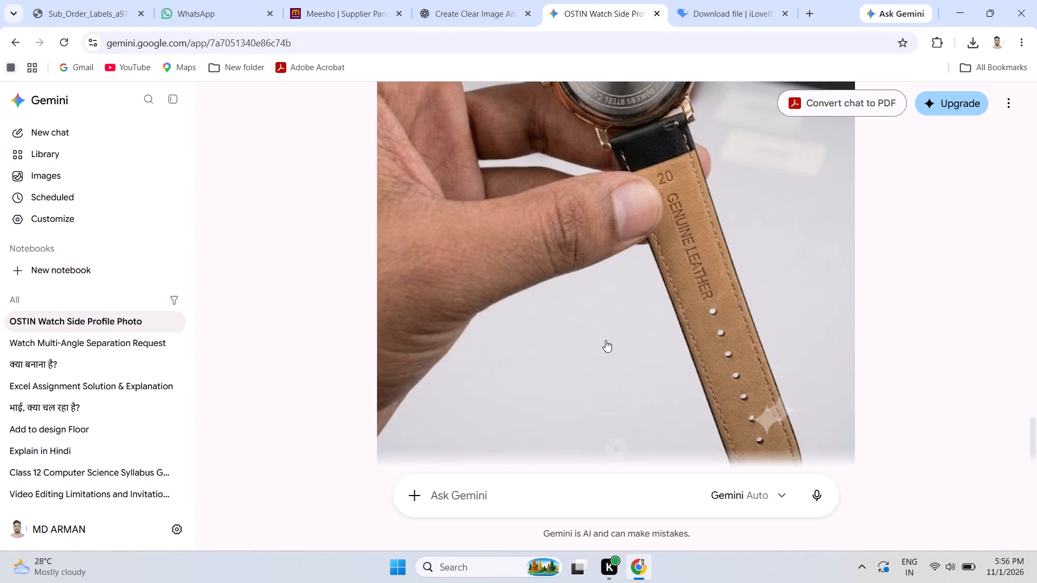
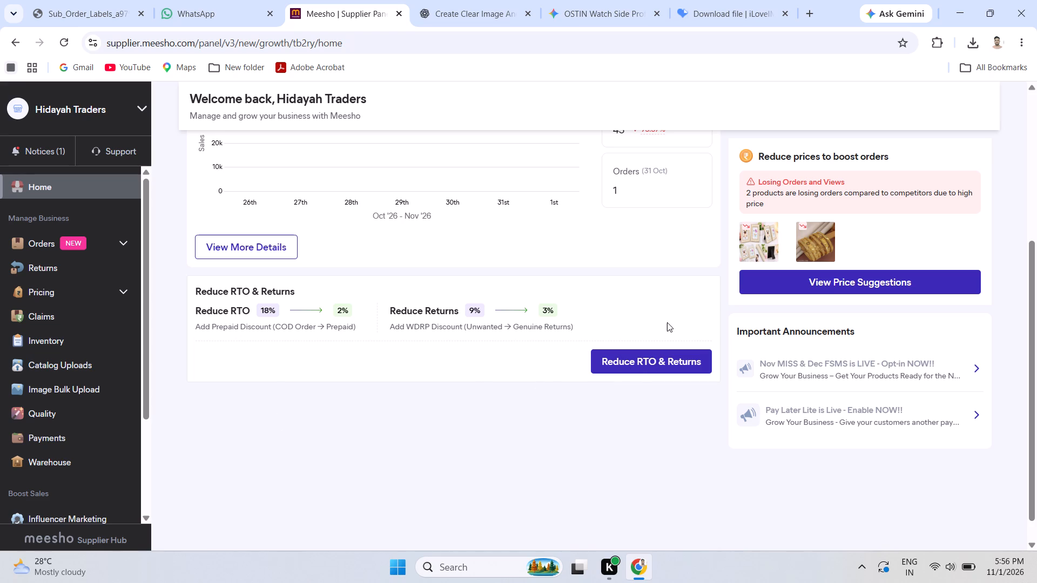
Review the best price suggestions for the photo frame and bangles, and close them without applying.
click(840, 279)
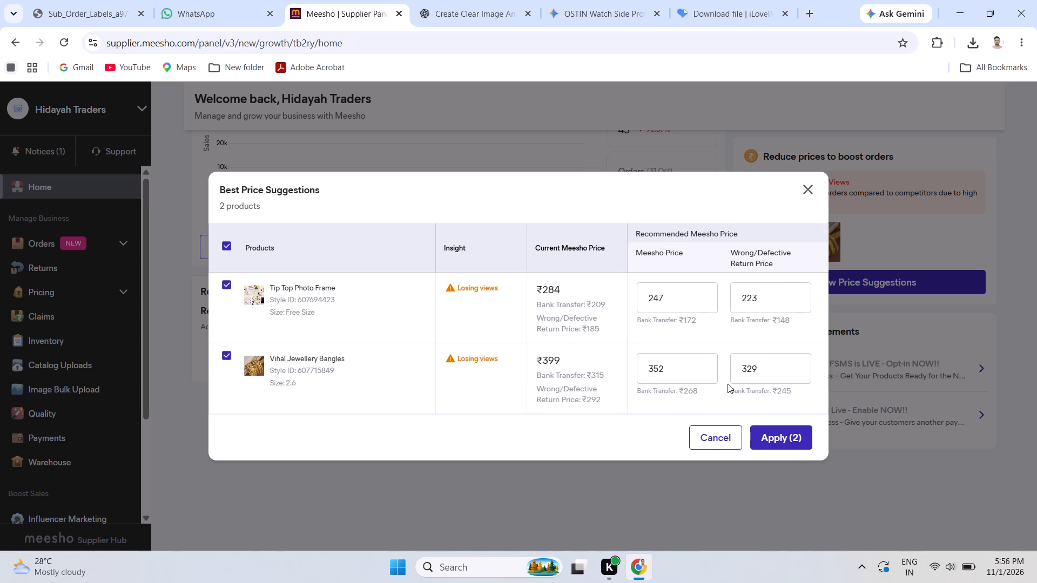
click(809, 192)
Open the supplier orders and view those that are Ready to Ship.
scroll(611, 309, up, 1)
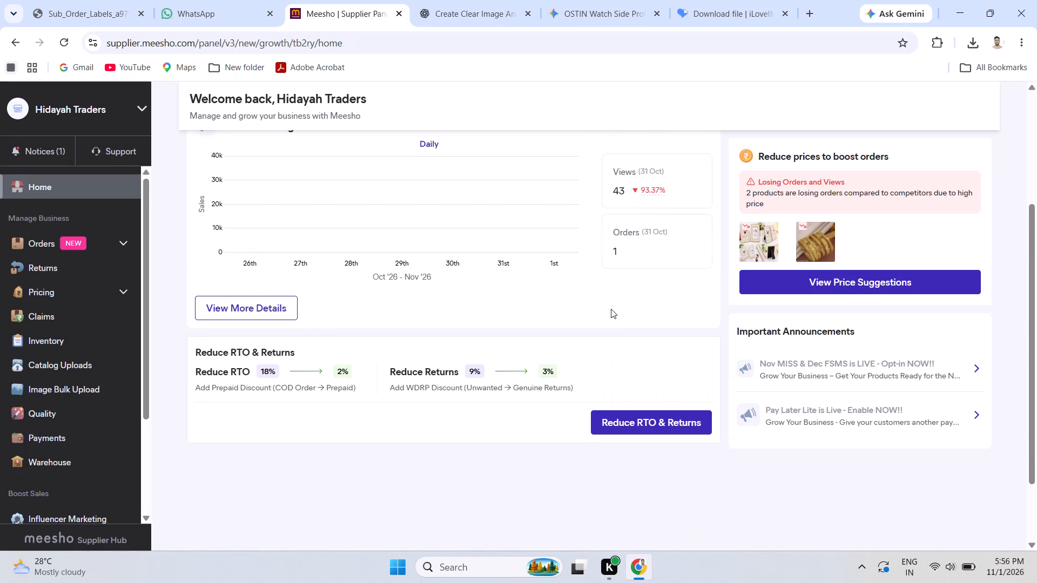
scroll(611, 309, up, 2)
scroll(893, 196, up, 1)
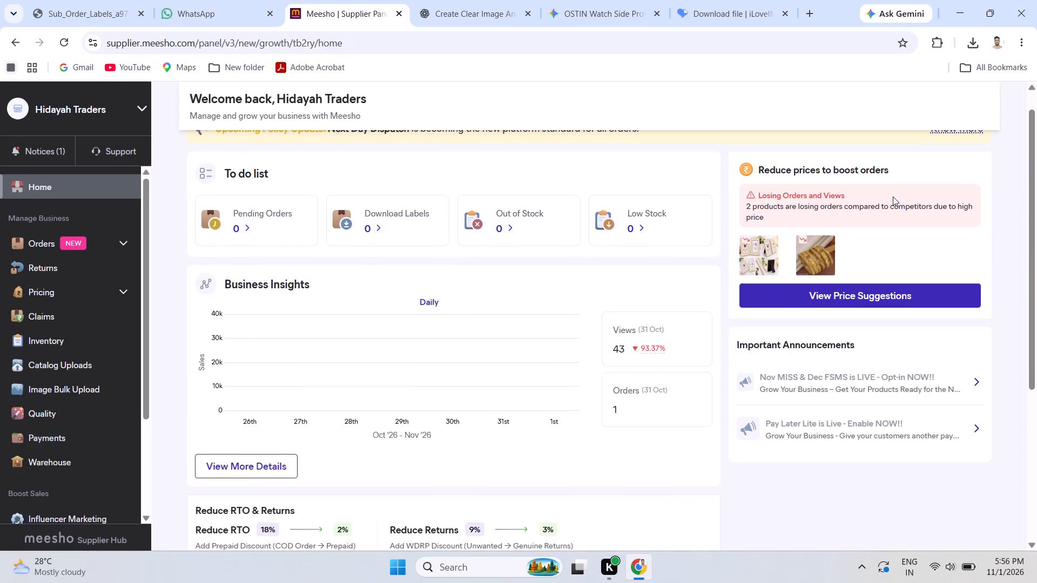
scroll(893, 196, up, 3)
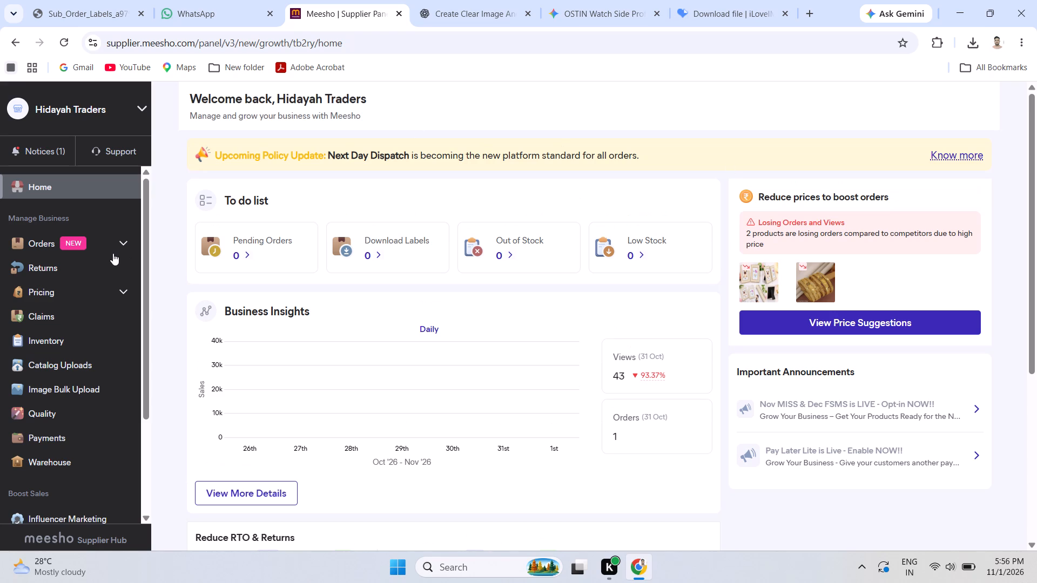
click(111, 253)
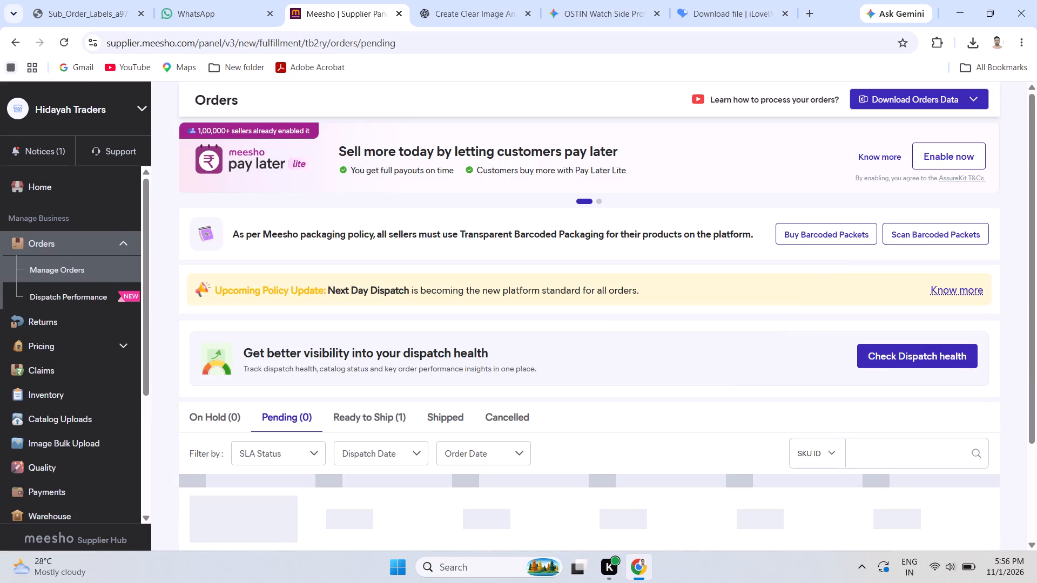
scroll(435, 369, down, 1)
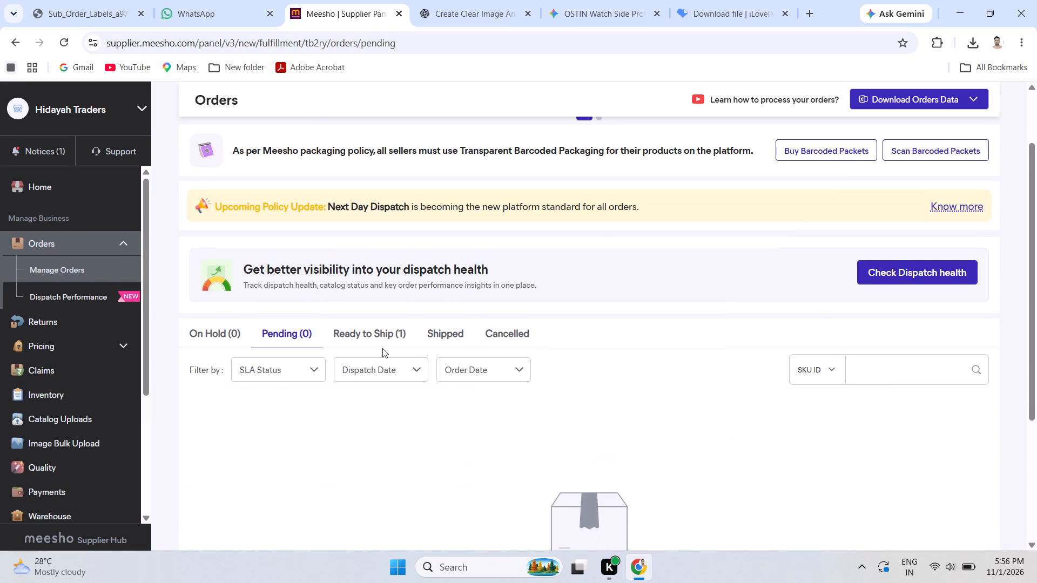
click(382, 348)
click(379, 340)
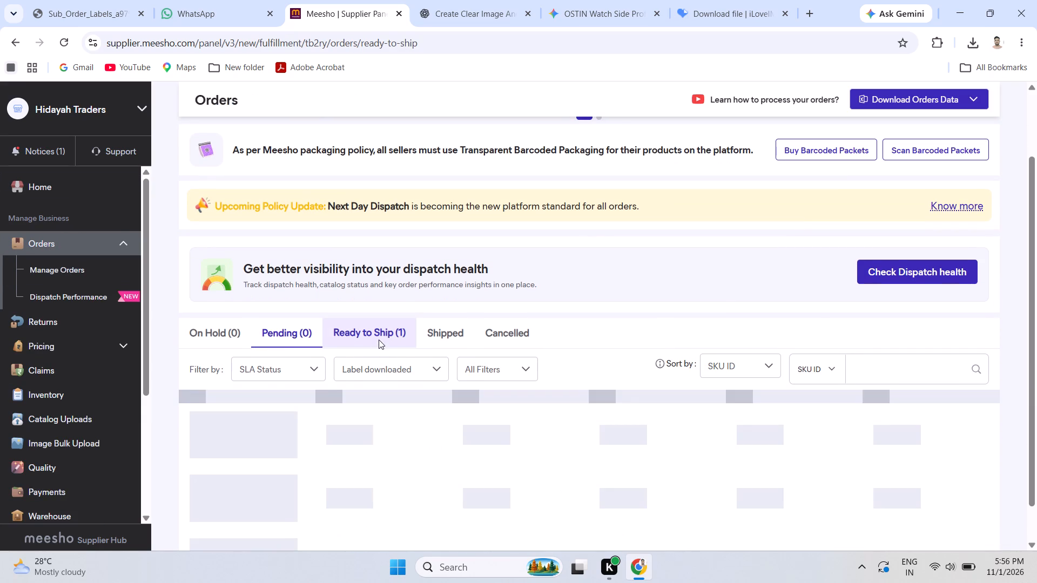
Look through the Single Uploads list in Catalog Uploads to check the quality-check status of the uploaded catalogs.
click(93, 426)
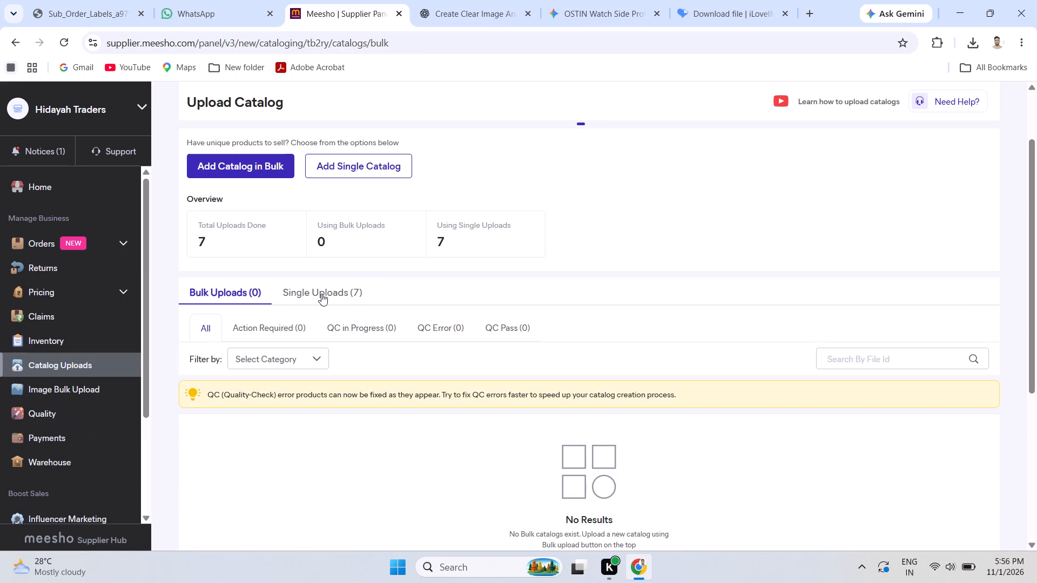
click(328, 291)
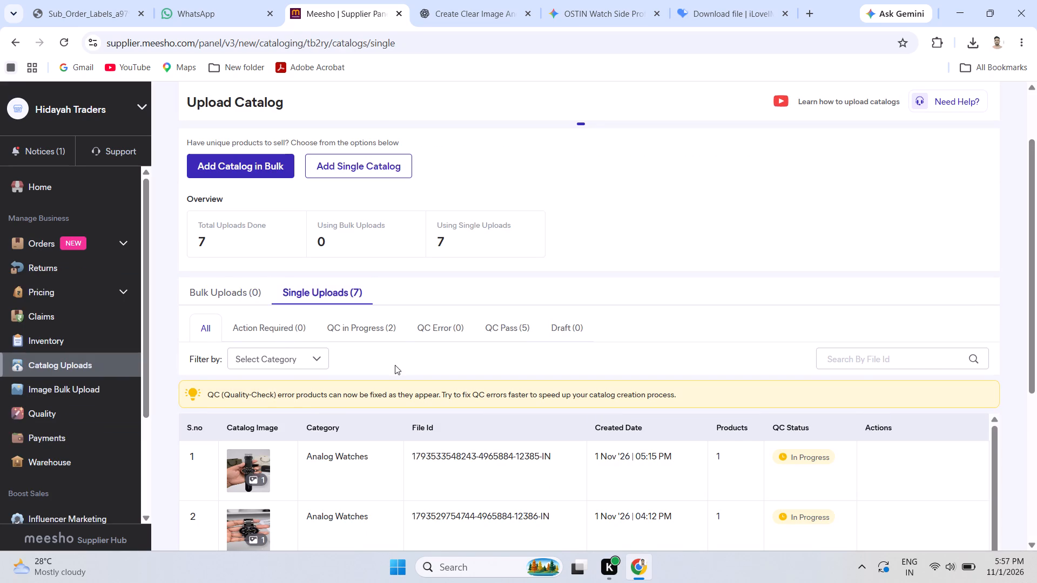
scroll(425, 456, down, 1)
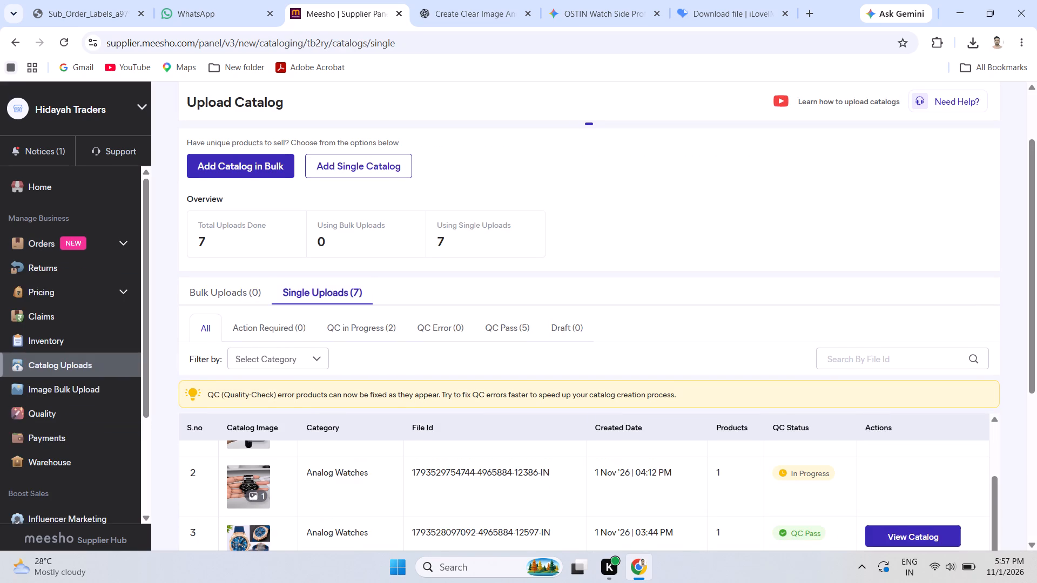
scroll(425, 456, down, 1)
scroll(425, 456, up, 1)
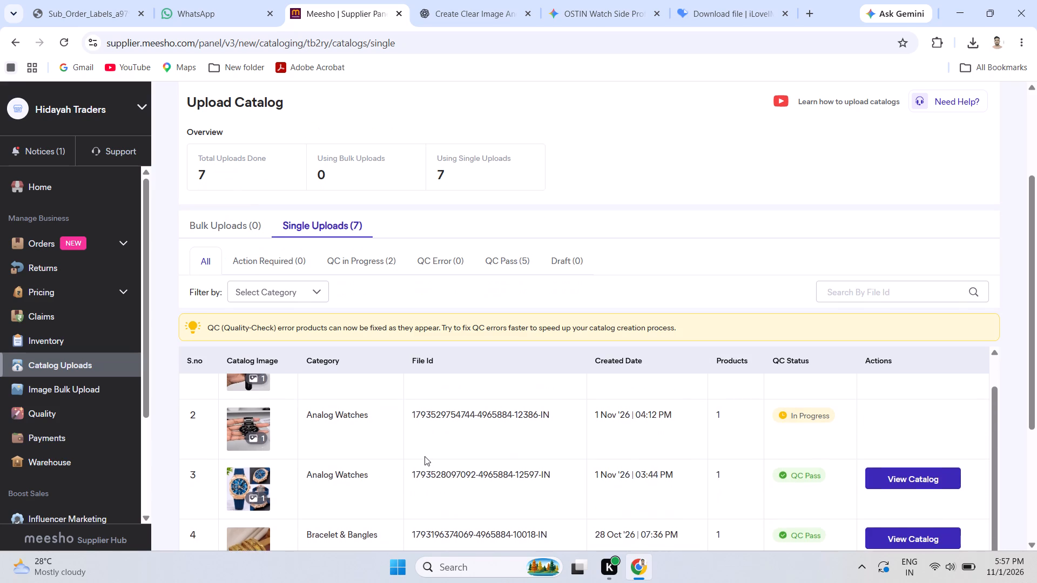
scroll(425, 456, up, 1)
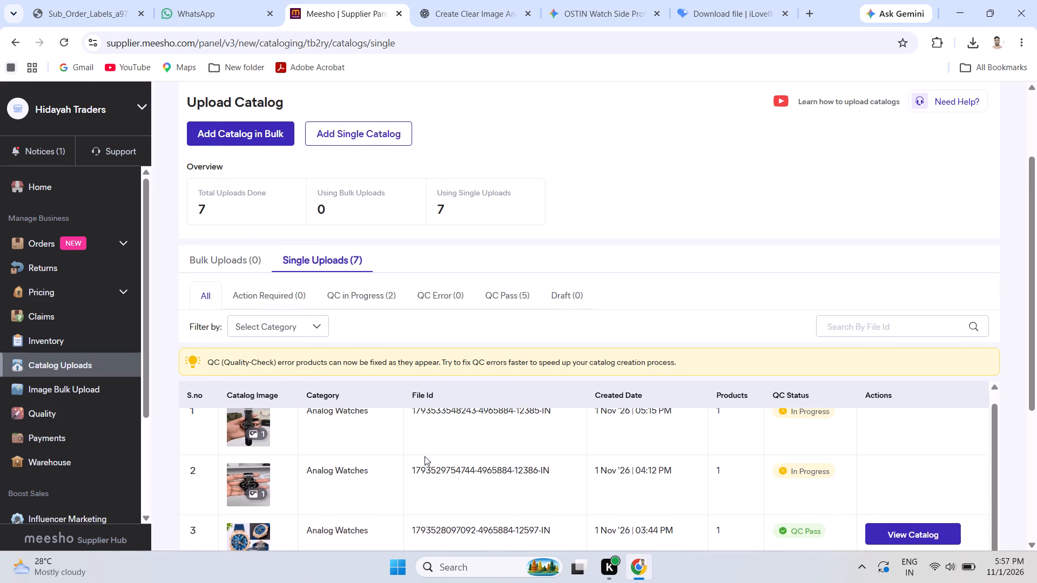
scroll(425, 456, up, 1)
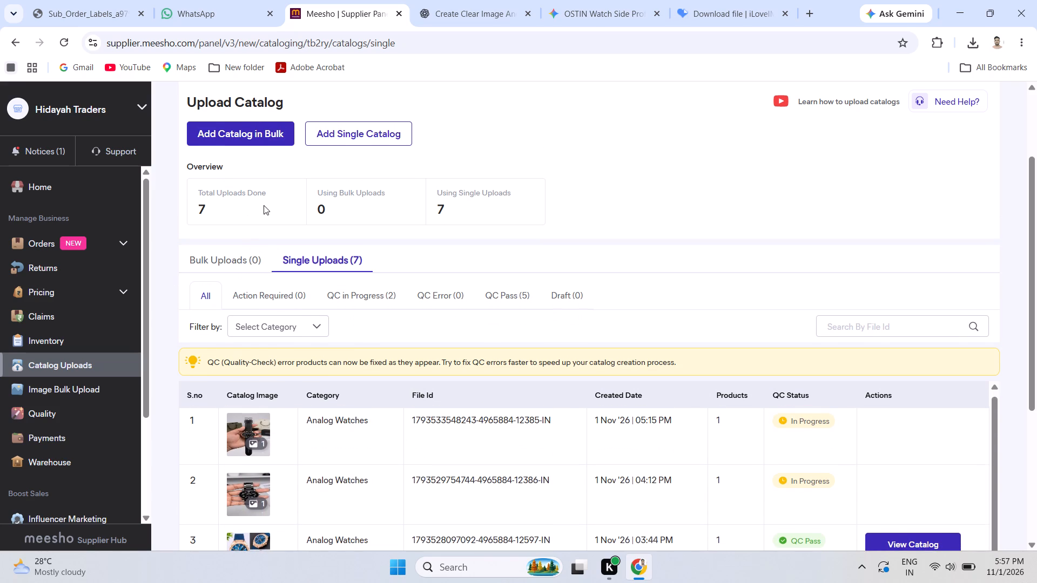
Start a new single catalog and select the Soundbar Speakers category under Consumer Electronics.
click(349, 124)
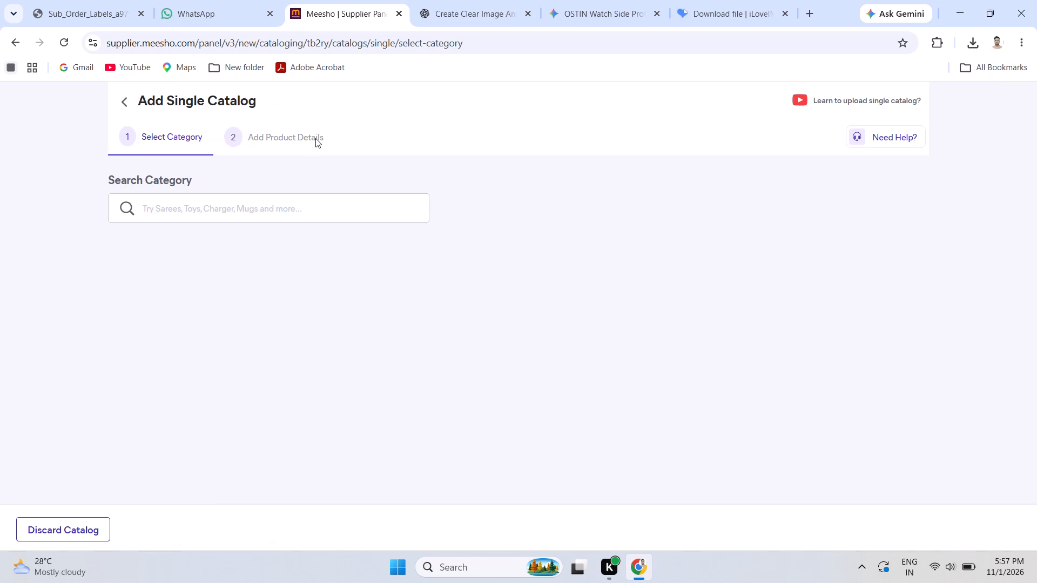
click(297, 145)
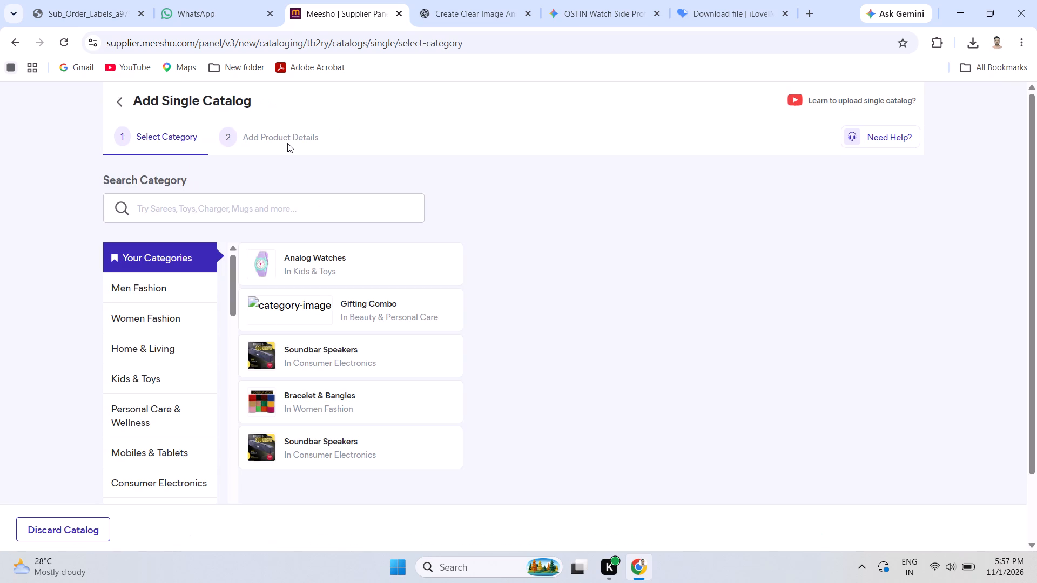
click(287, 143)
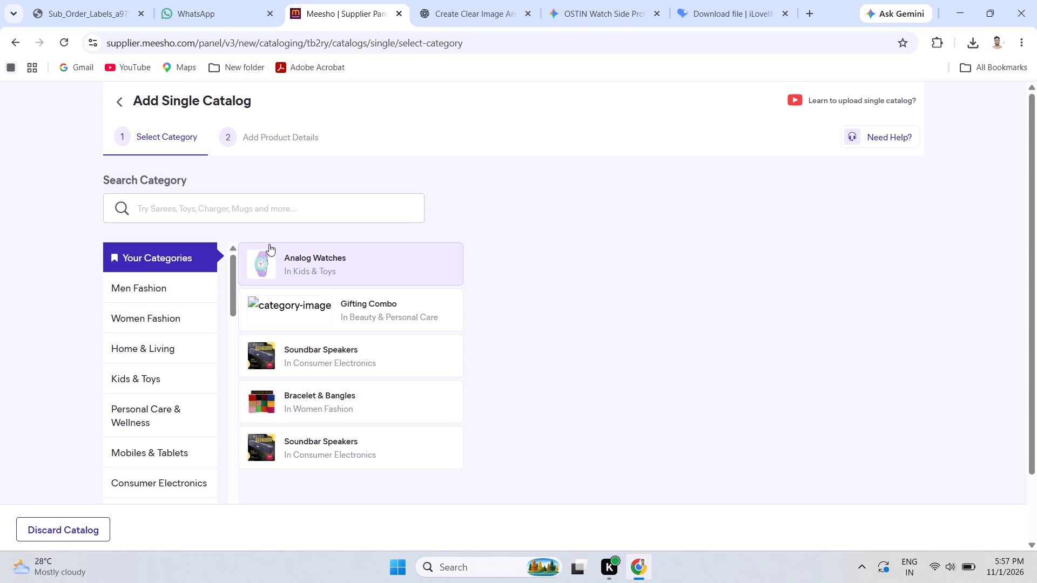
click(261, 353)
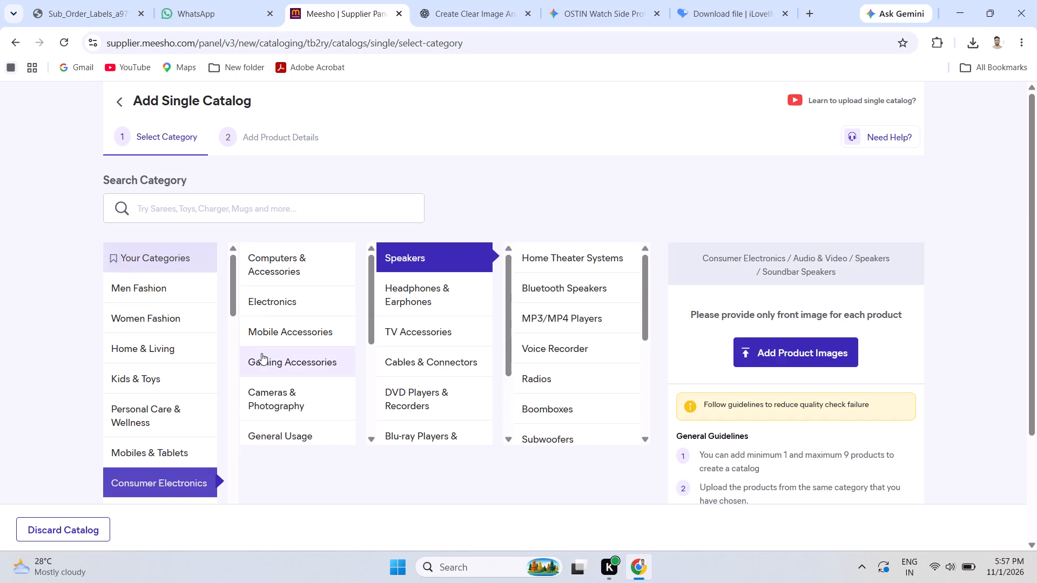
Read the general and image guidelines for Soundbar Speakers and open the file selection for adding product images.
scroll(768, 430, down, 3)
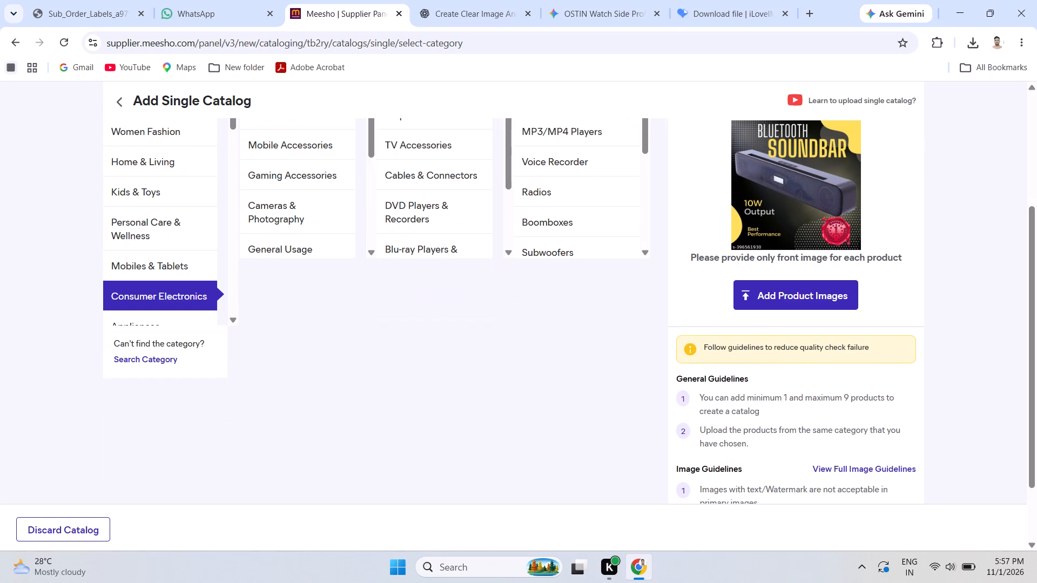
scroll(768, 430, down, 1)
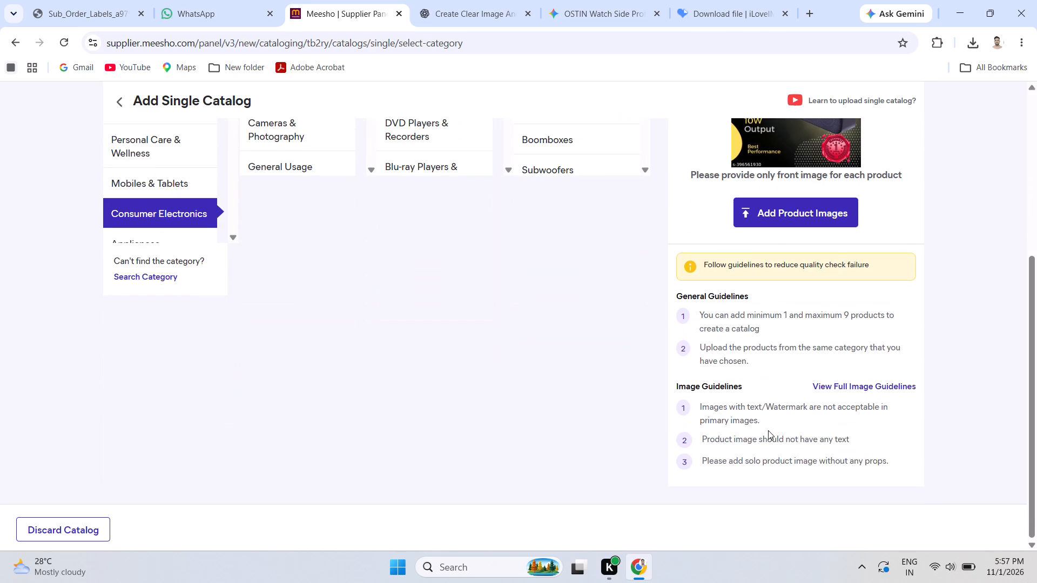
scroll(768, 430, down, 1)
click(789, 223)
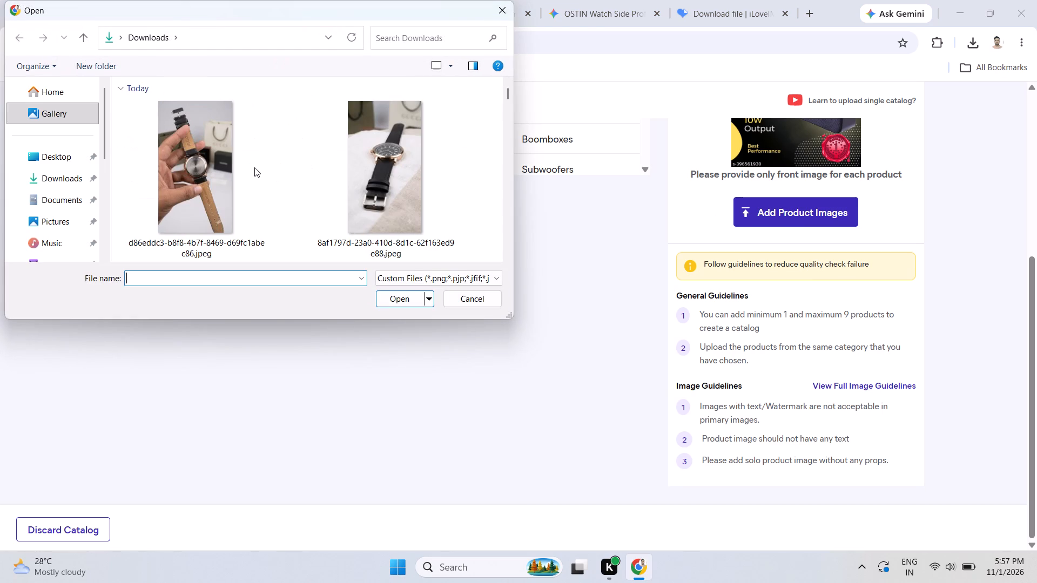
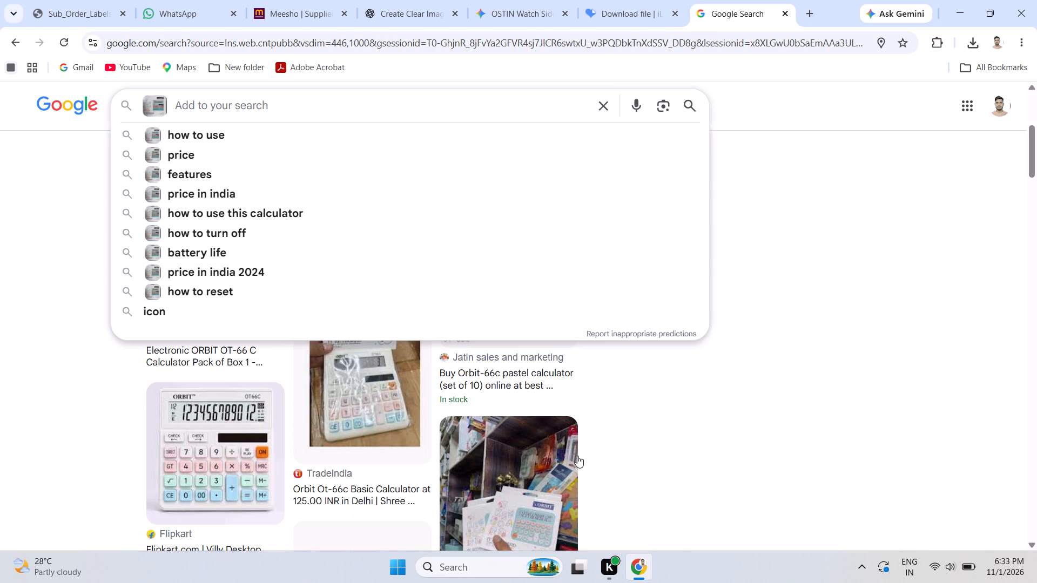
scroll(577, 456, down, 1)
click(259, 416)
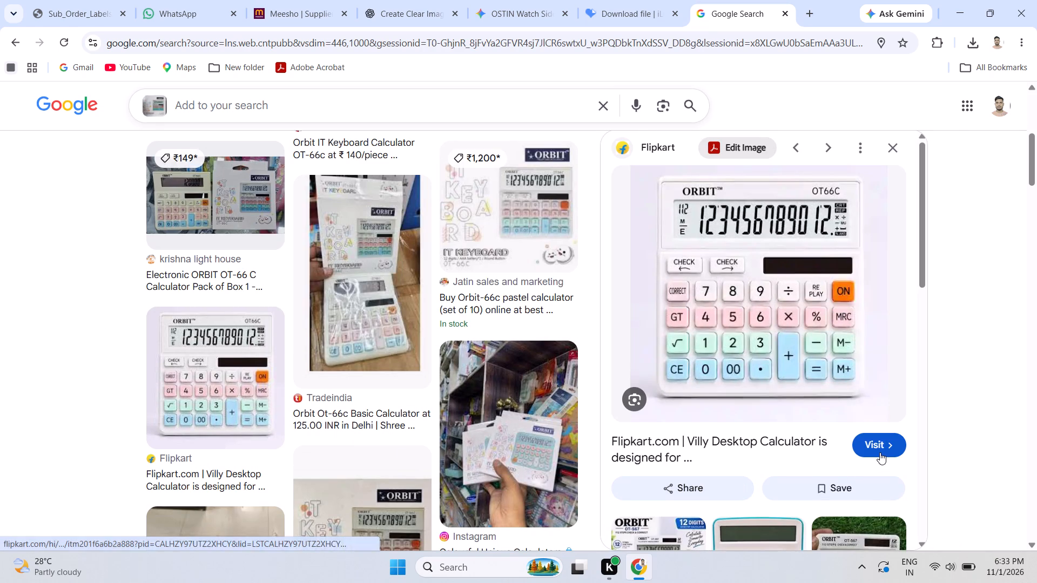
Open the IndiaMART listing for the ₹140 Orbit IT Keyboard Calculator OT-66c and save its product photo to Downloads under the suggested name.
scroll(404, 346, up, 2)
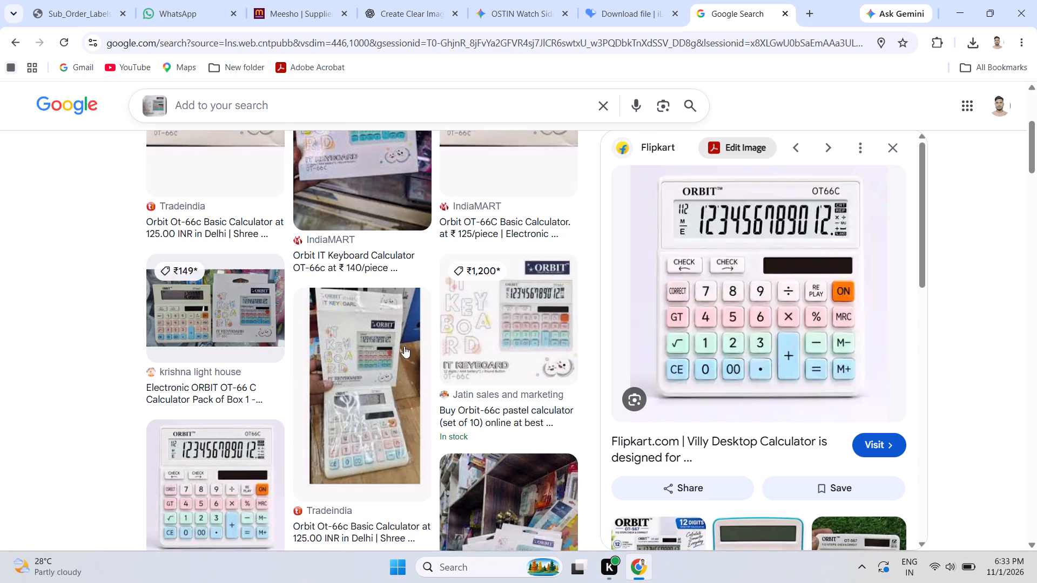
scroll(404, 346, up, 1)
click(404, 346)
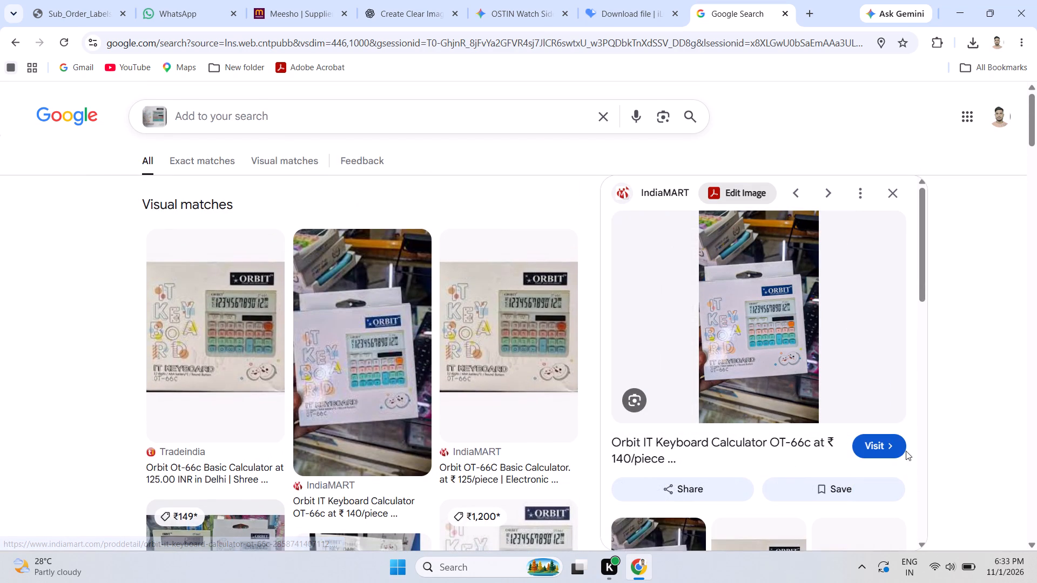
click(888, 445)
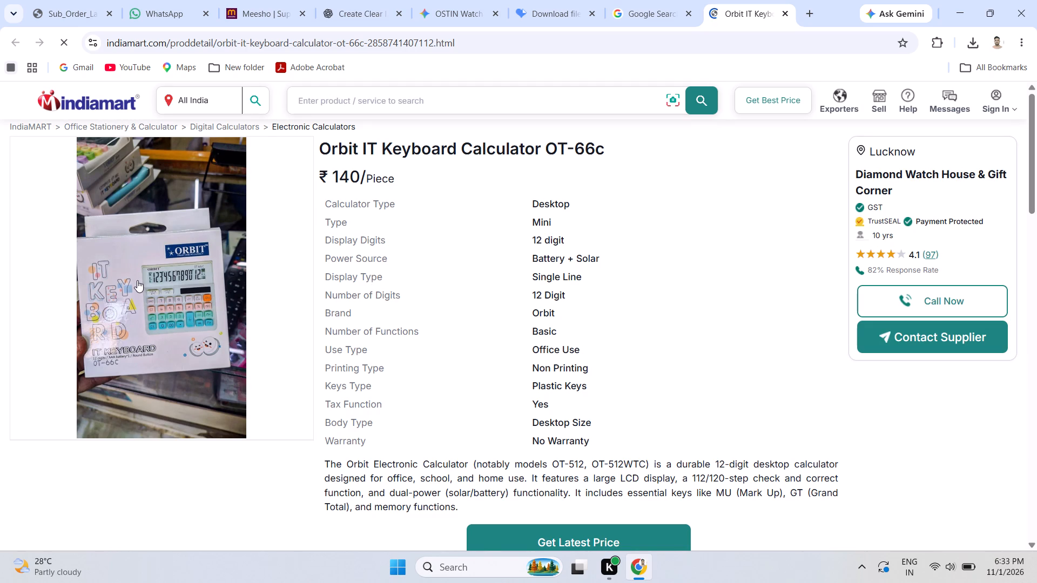
right_click(137, 280)
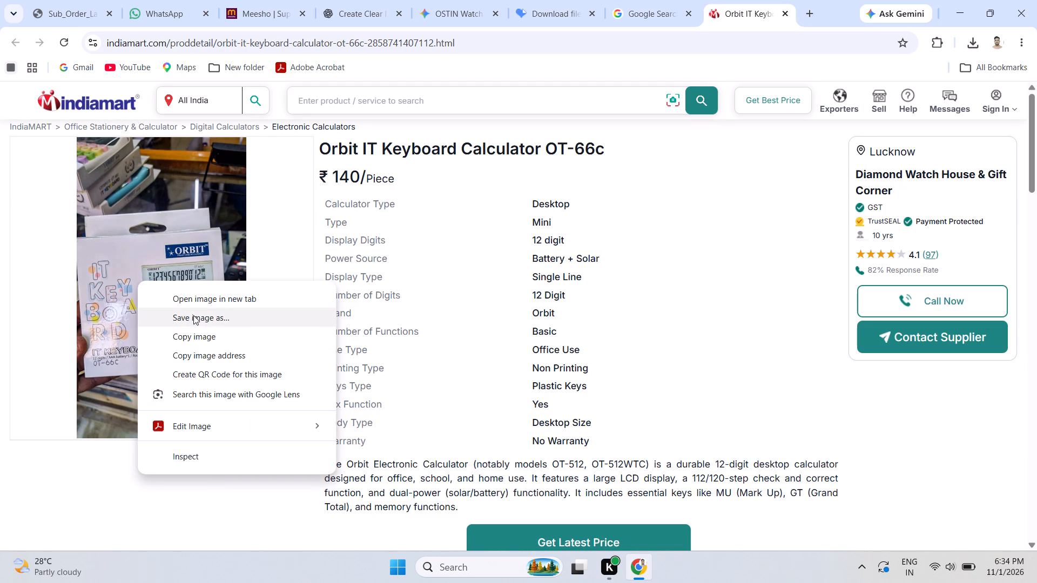
click(193, 315)
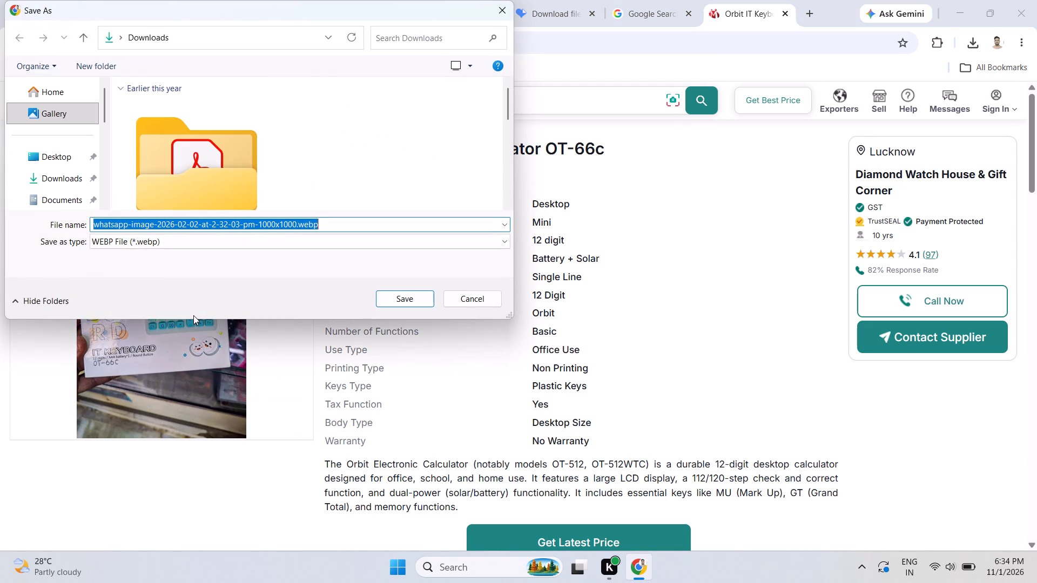
click(414, 300)
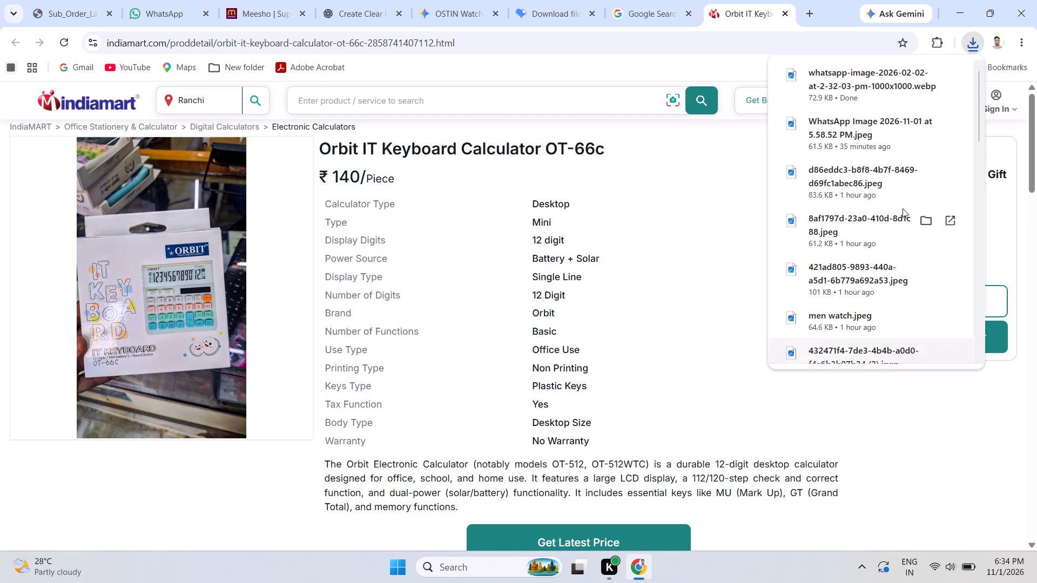
Look through the rest of the IndiaMART calculator page, below the product specifications.
scroll(334, 254, down, 3)
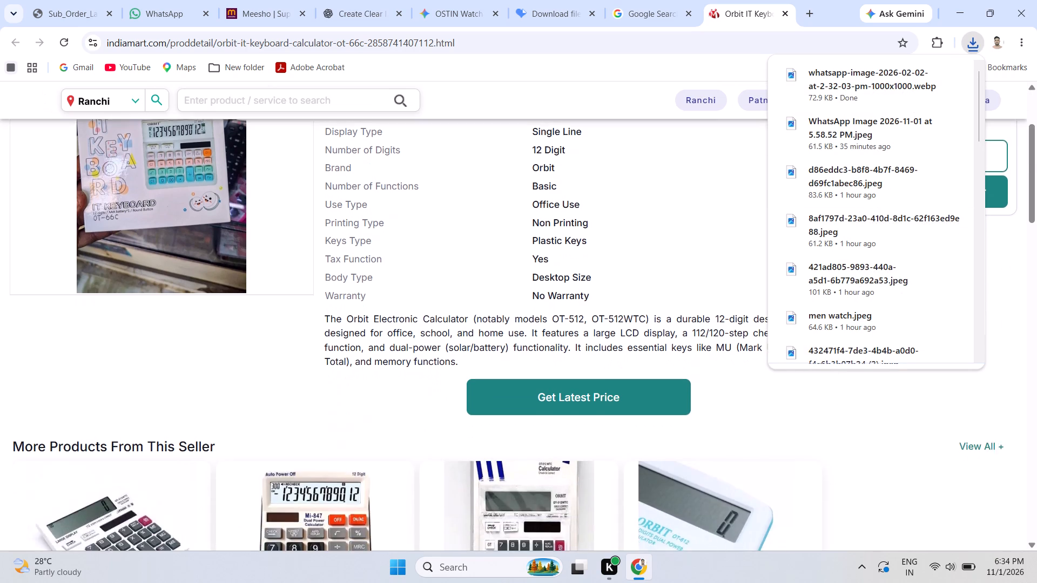
scroll(334, 254, down, 7)
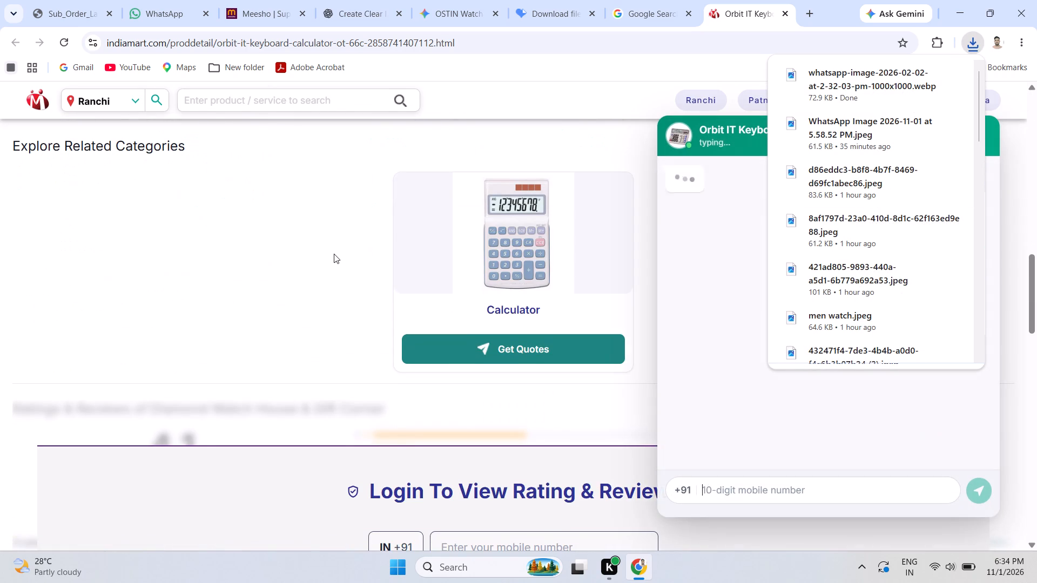
Return to the Lens results and save the IndiaMART ₹125 Orbit OT-66C Basic Calculator image to Downloads under the suggested name.
click(13, 42)
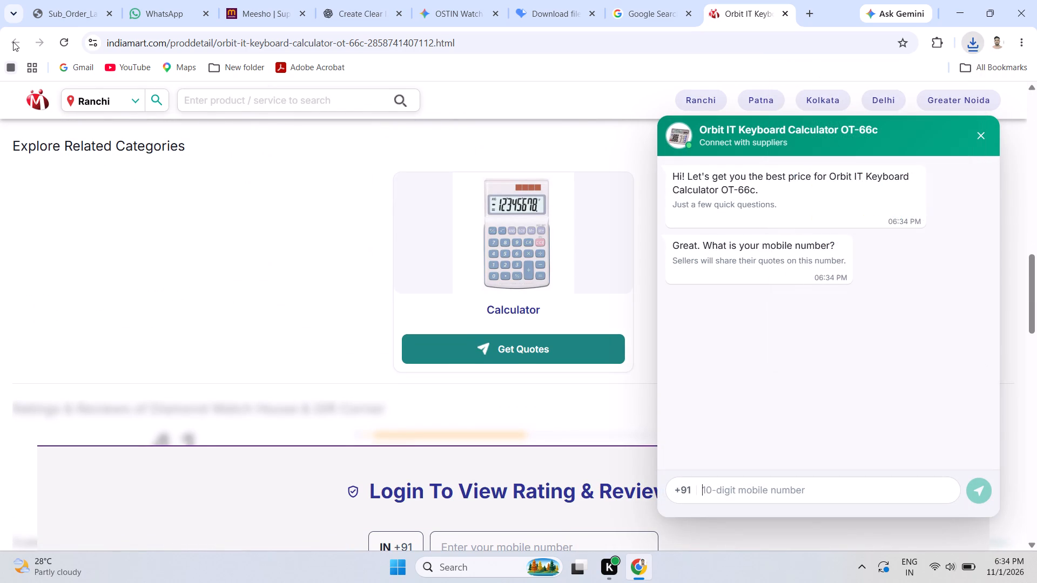
click(639, 11)
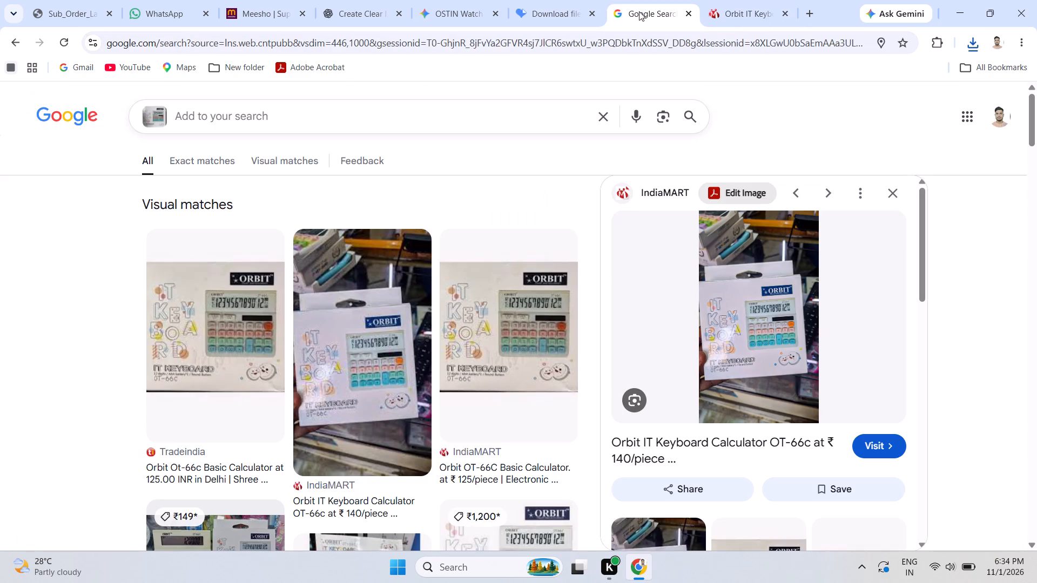
click(490, 342)
right_click(792, 335)
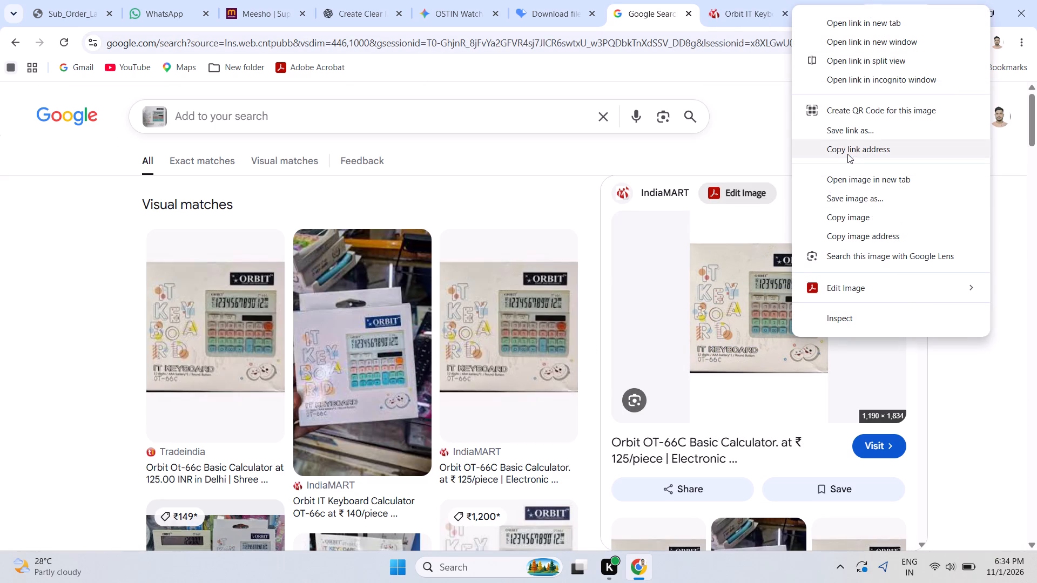
click(841, 204)
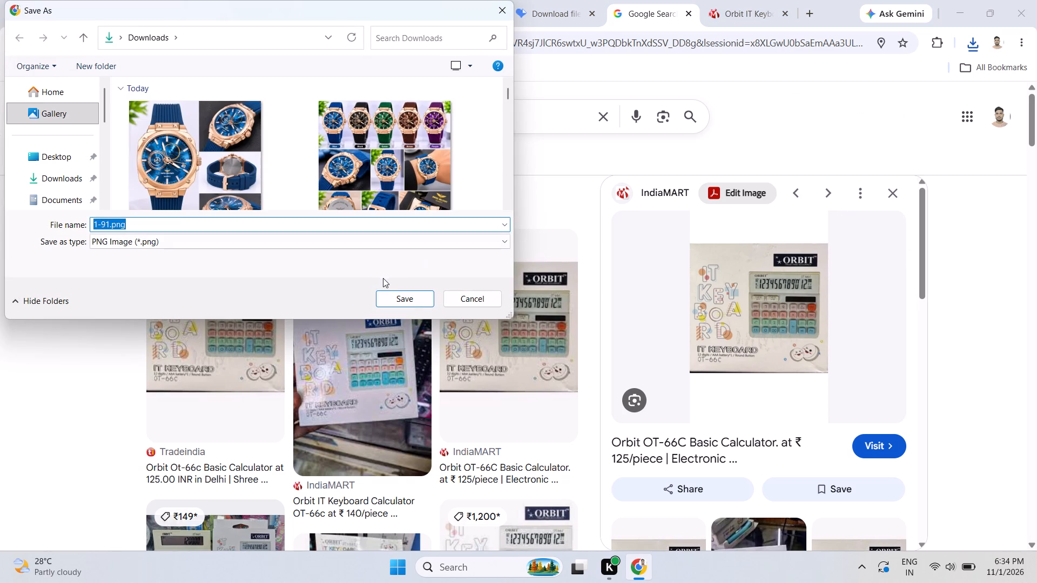
click(410, 297)
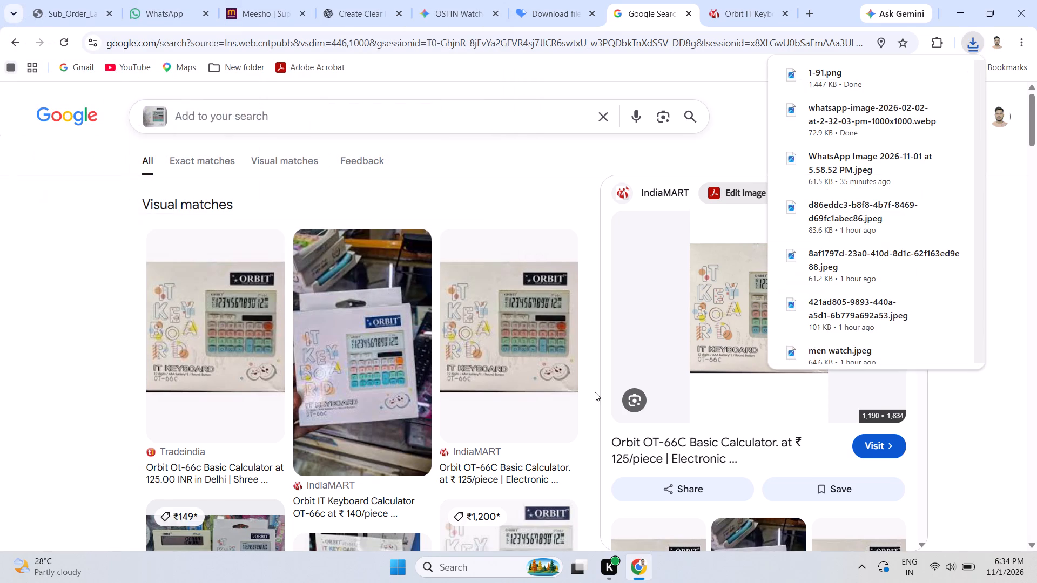
Save the Tradeindia photo of the Orbit OT-66C calculator with its box to Downloads as download (2).jpeg.
scroll(595, 392, down, 4)
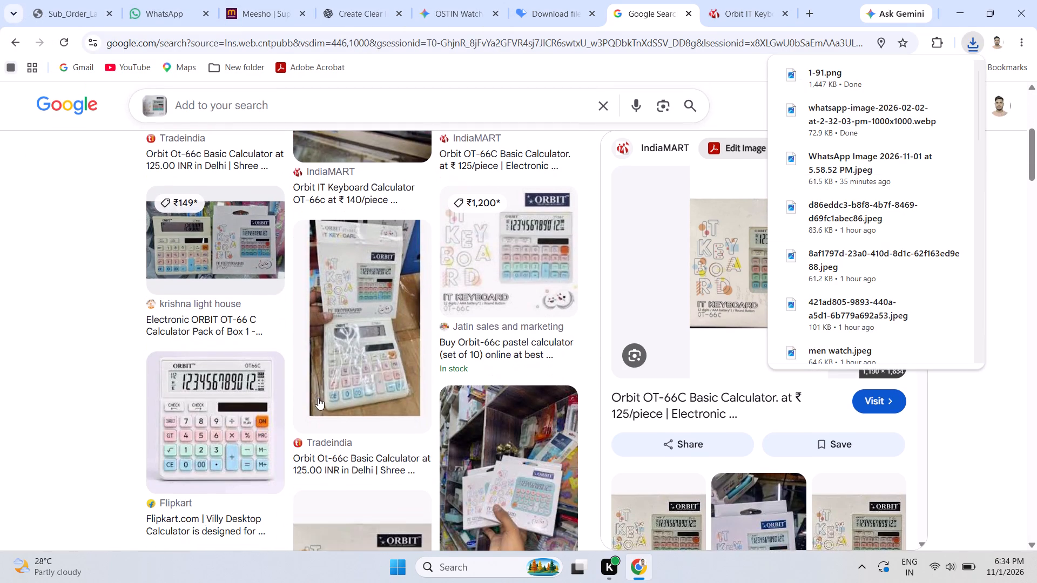
right_click(355, 322)
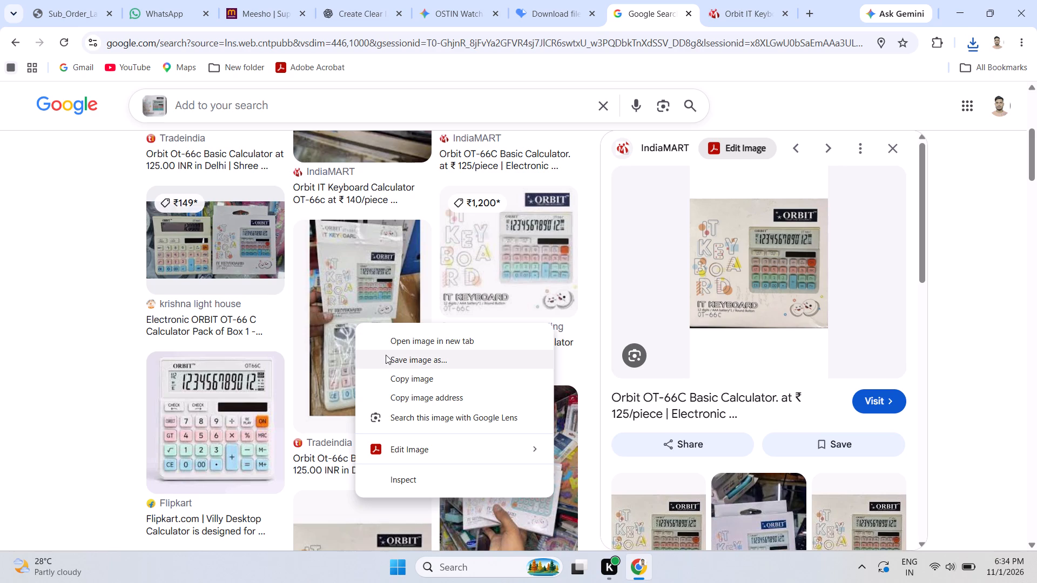
click(394, 358)
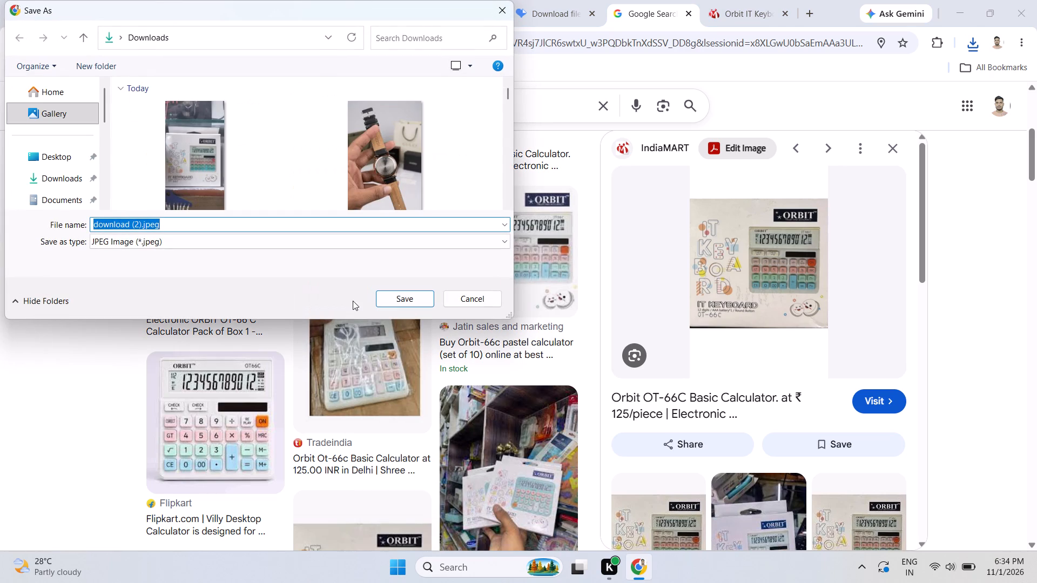
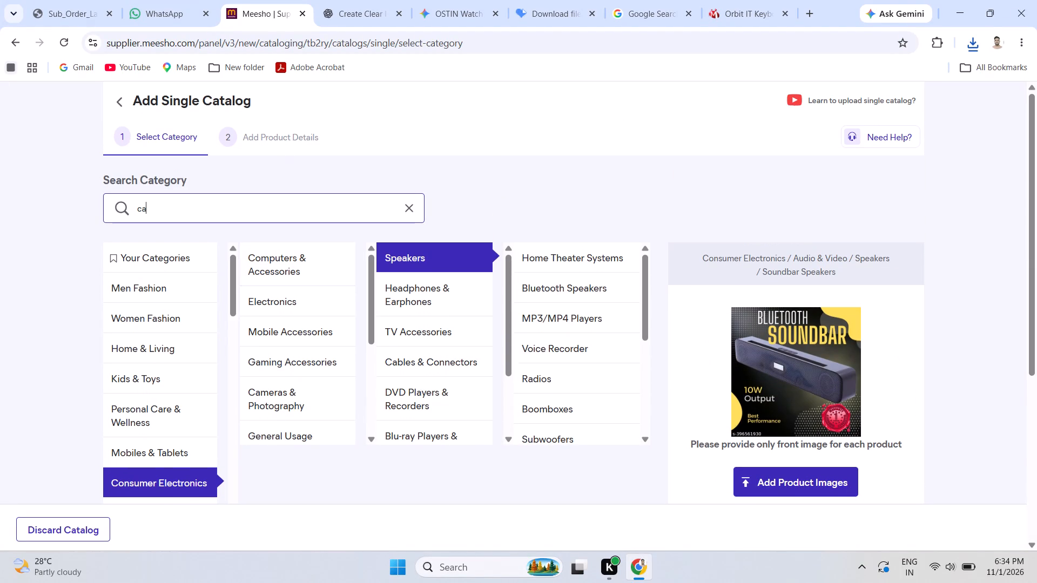
Search the catalog categories for "calculator" and choose Basic, Business & Financial Calculators in Office Supplies & Stationery.
text(lcu)
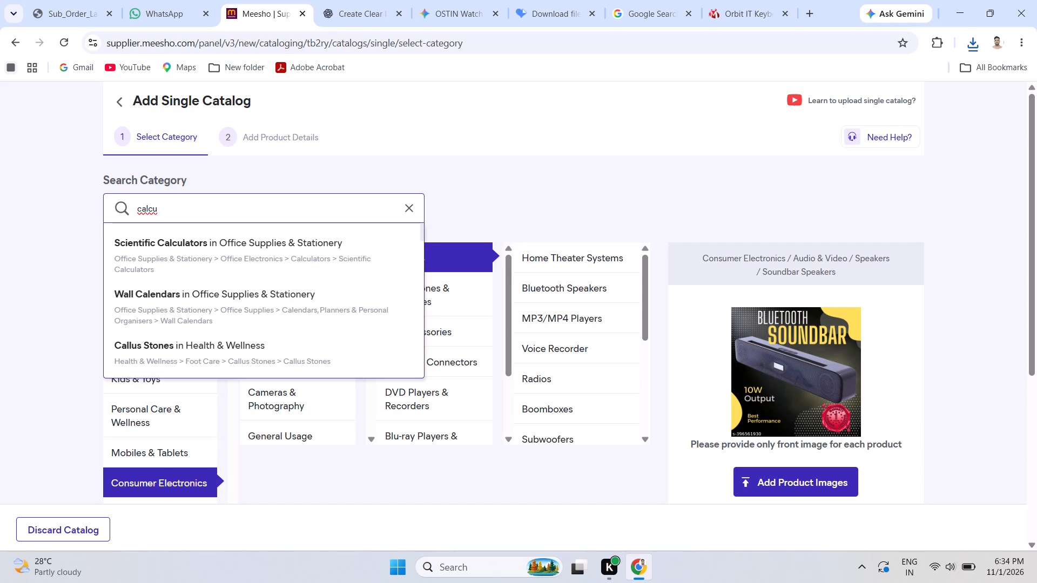
text(lar)
key(BackSpace)
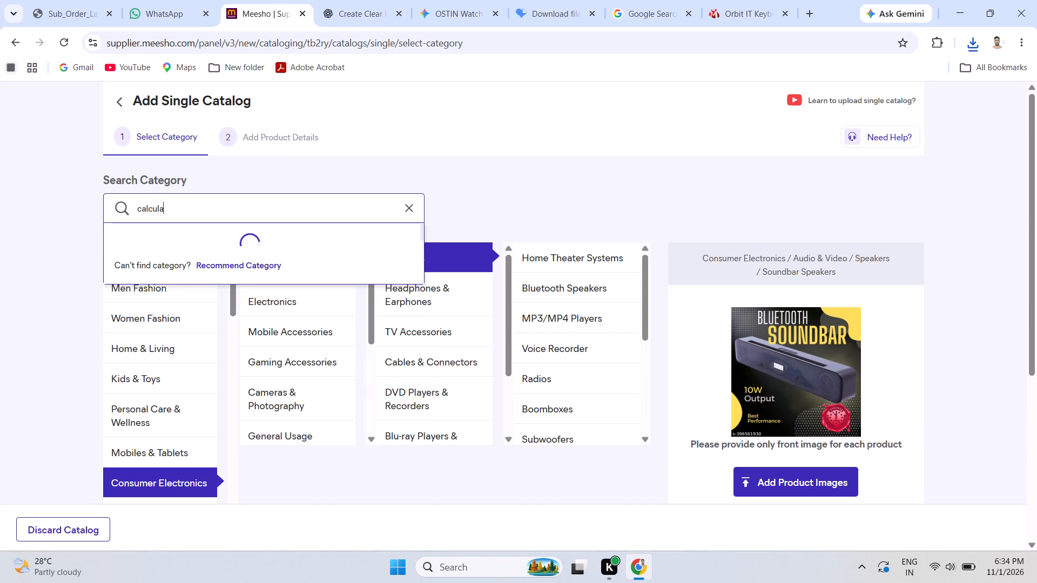
key(t)
key(o)
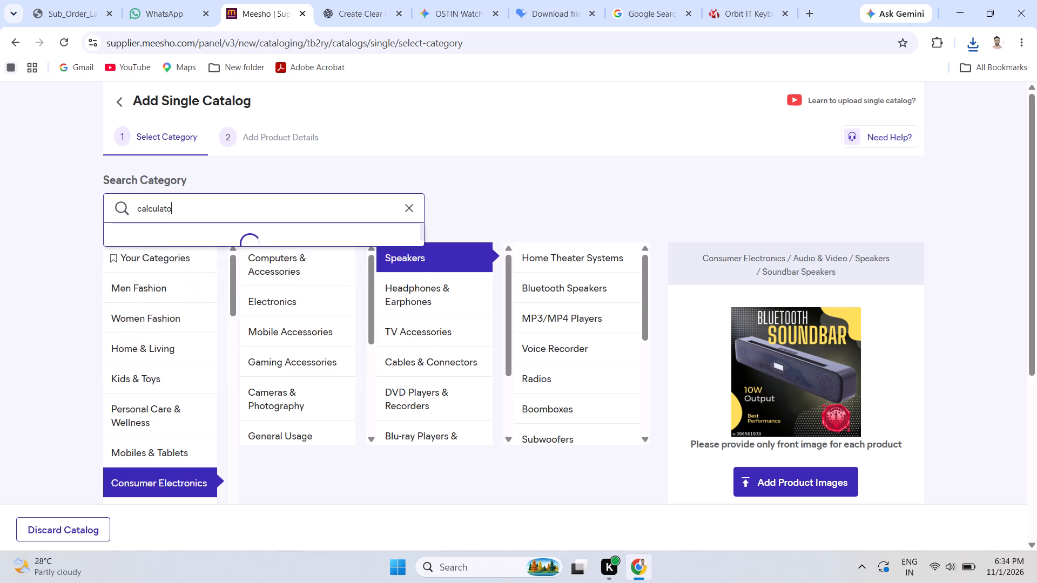
key(r)
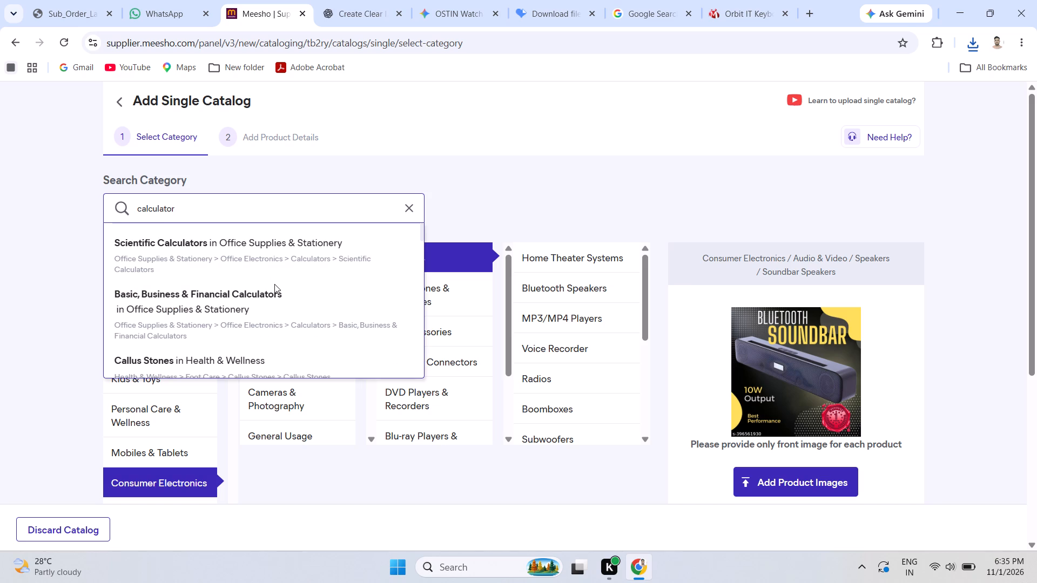
scroll(274, 284, down, 1)
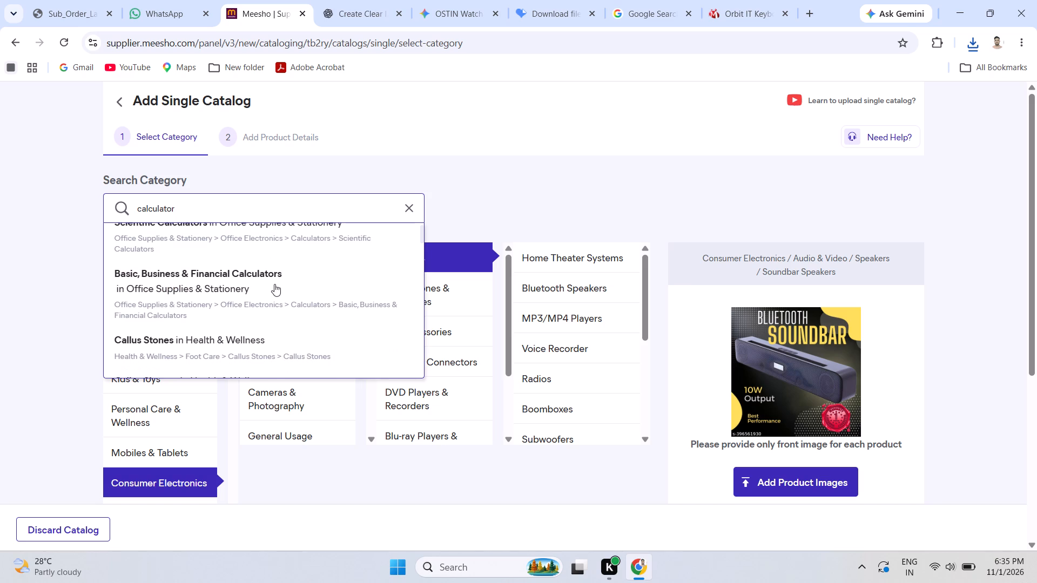
click(274, 284)
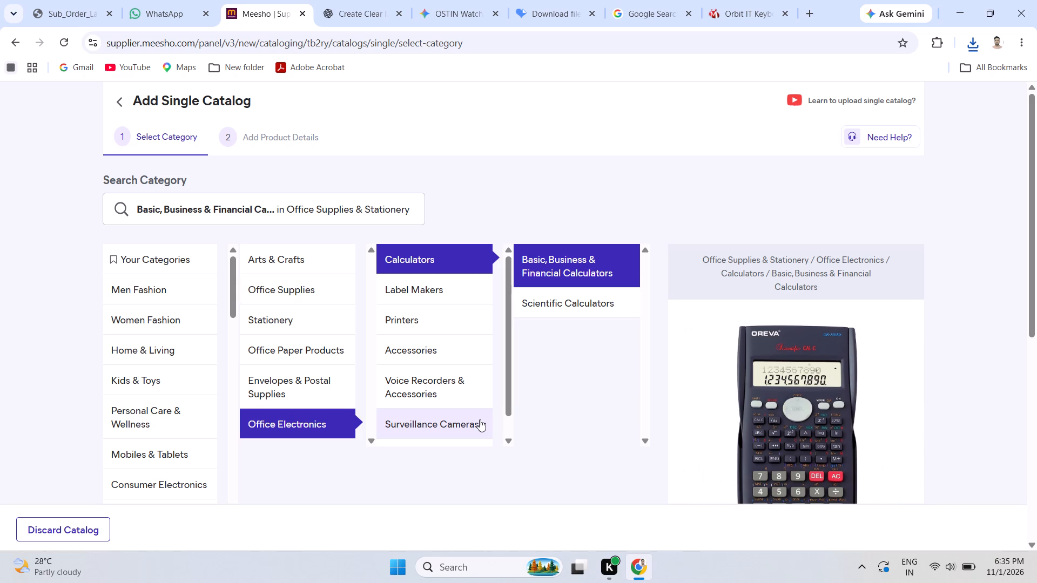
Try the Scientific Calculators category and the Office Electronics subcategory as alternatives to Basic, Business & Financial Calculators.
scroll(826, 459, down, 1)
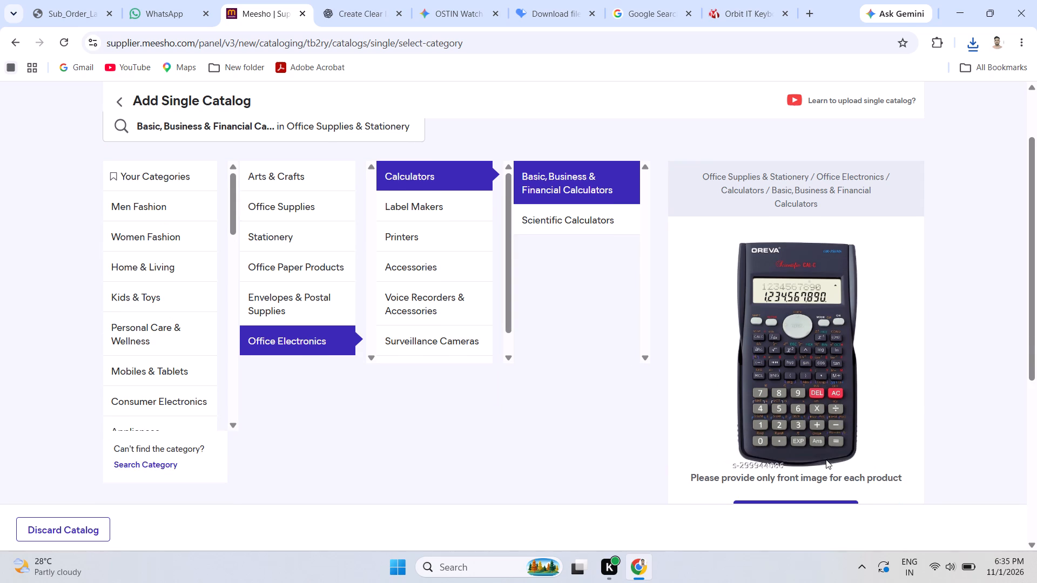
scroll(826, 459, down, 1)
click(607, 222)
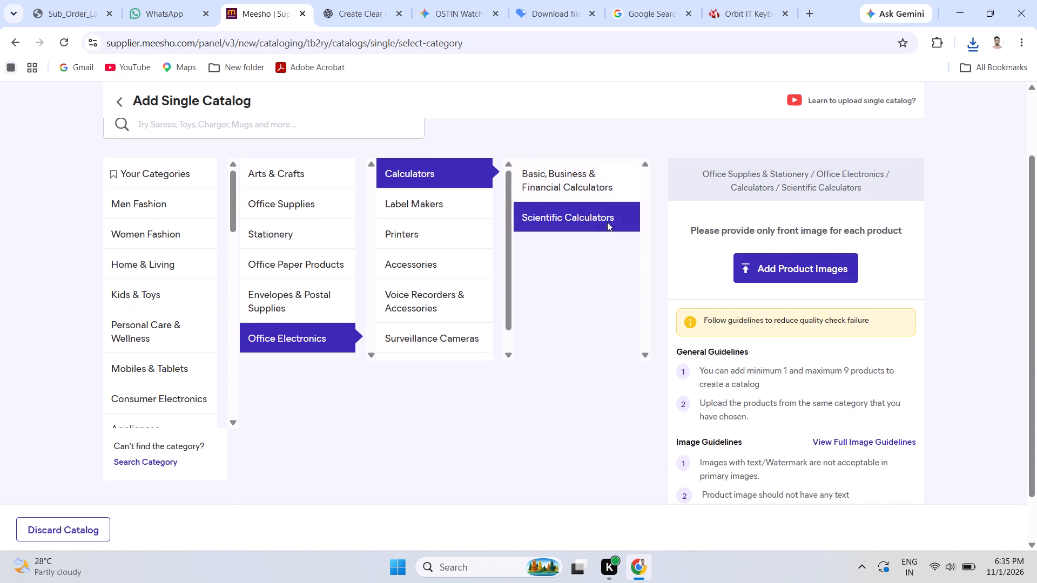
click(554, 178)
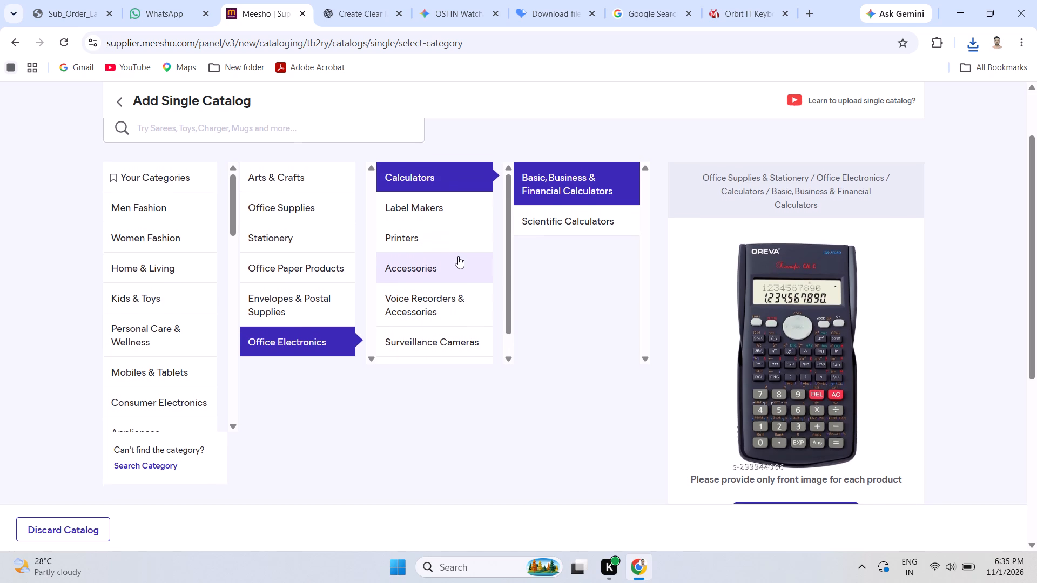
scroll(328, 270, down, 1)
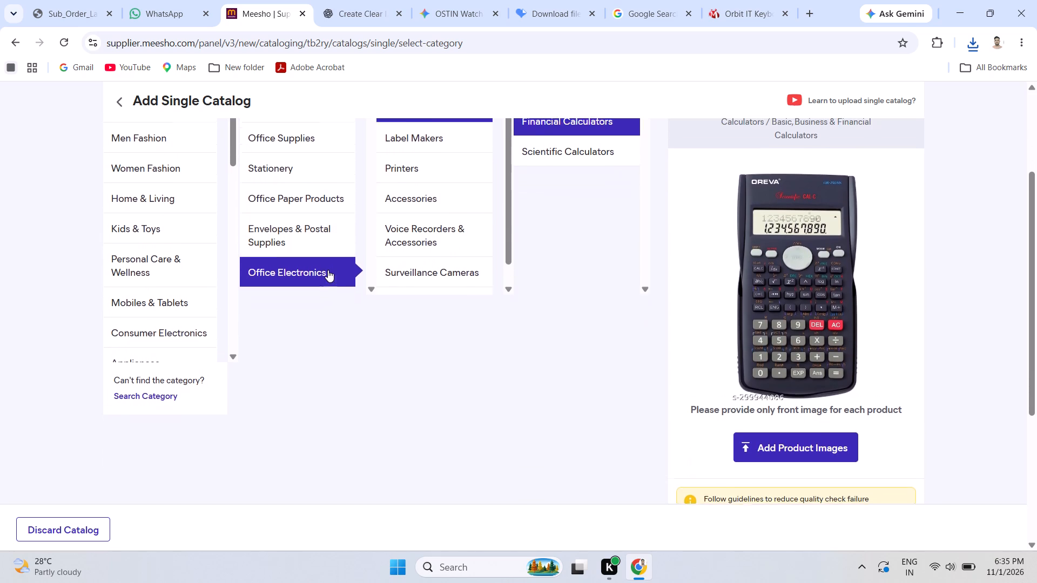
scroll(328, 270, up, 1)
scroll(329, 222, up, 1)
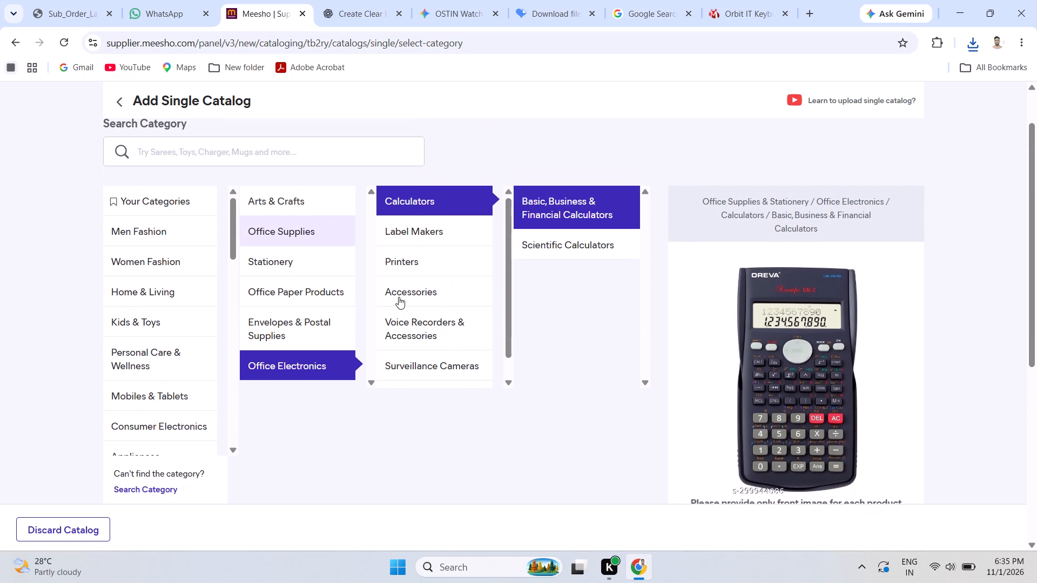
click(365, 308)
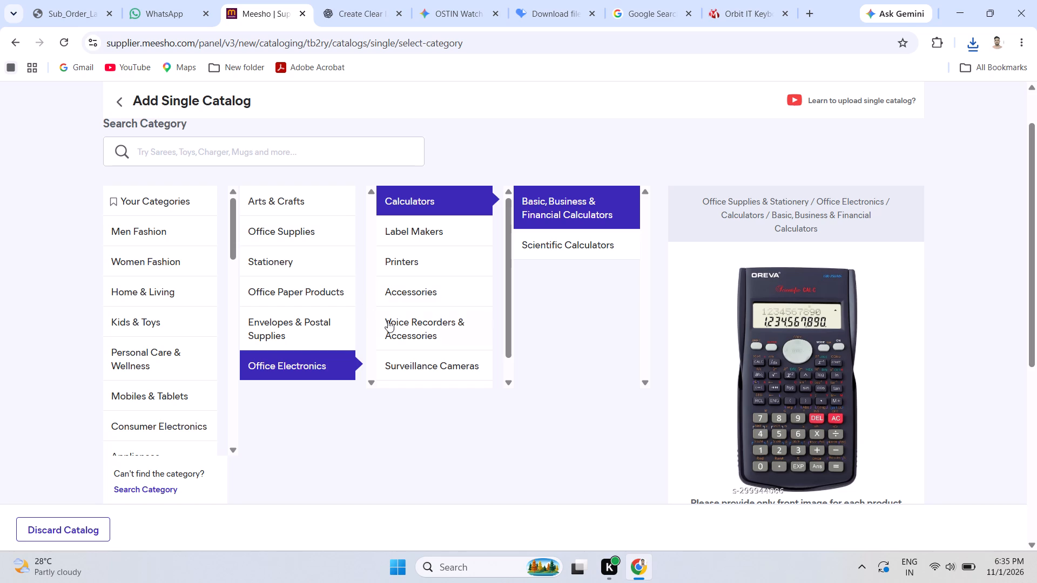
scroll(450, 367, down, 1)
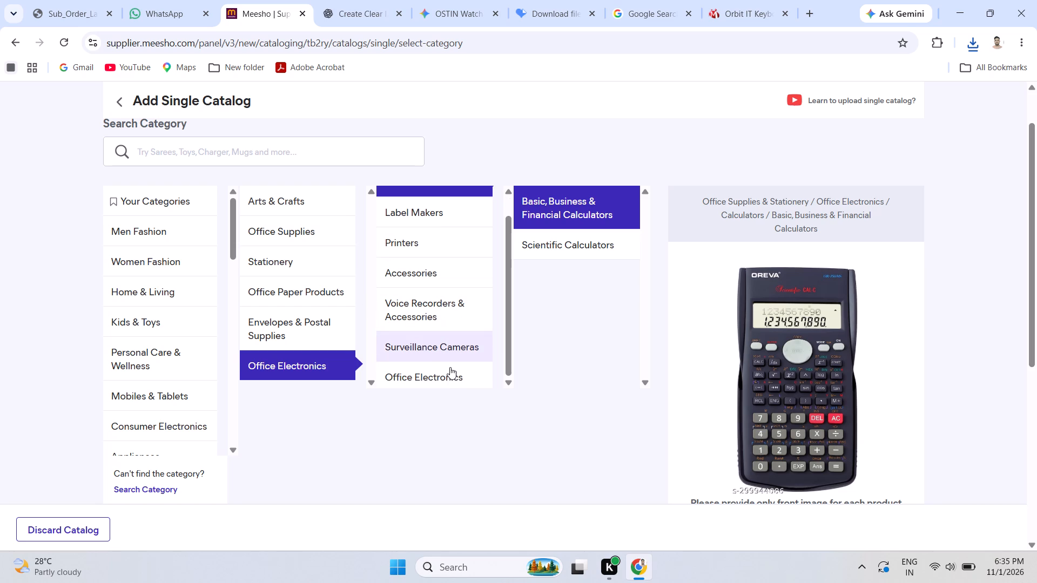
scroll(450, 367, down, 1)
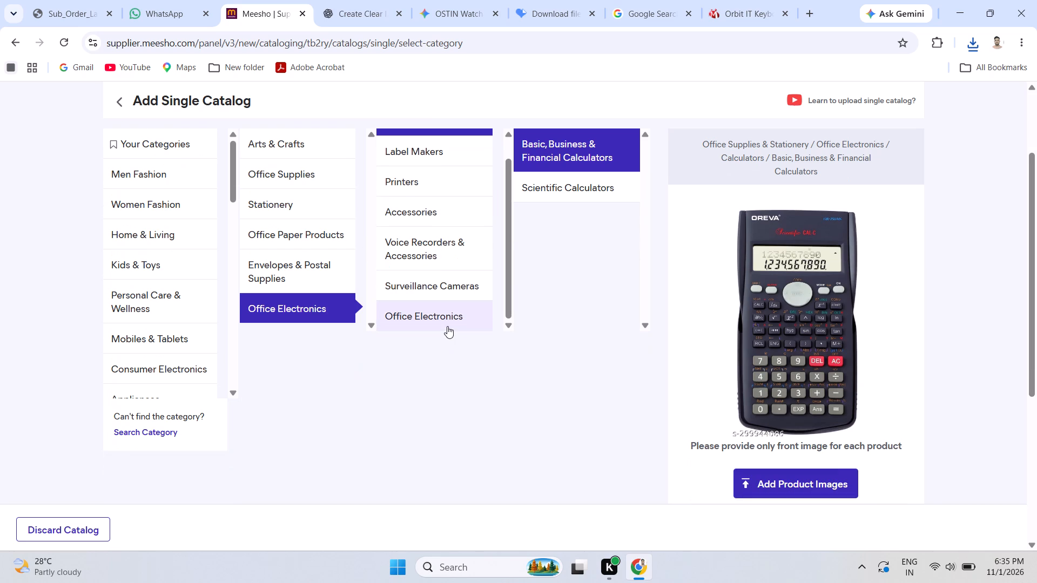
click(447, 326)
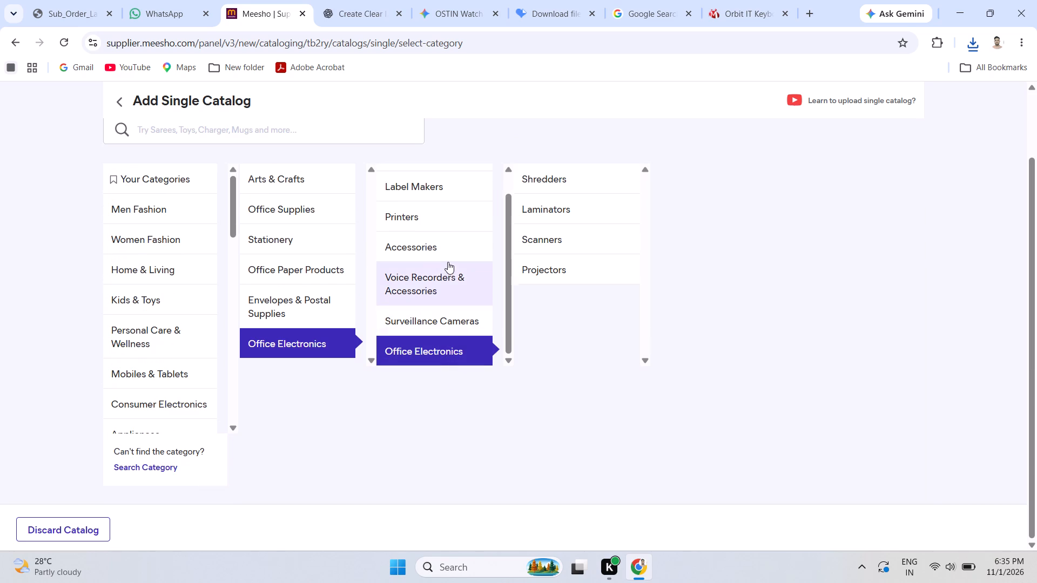
Select Calculators under Office Electronics and its Basic, Business & Financial Calculators category again.
scroll(448, 262, up, 1)
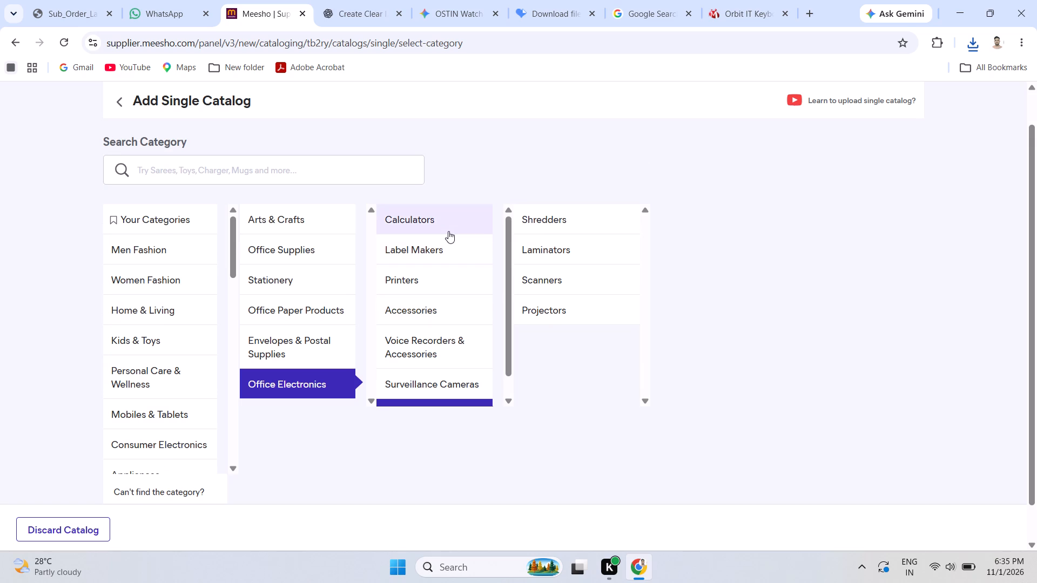
click(448, 231)
right_click(448, 231)
click(423, 216)
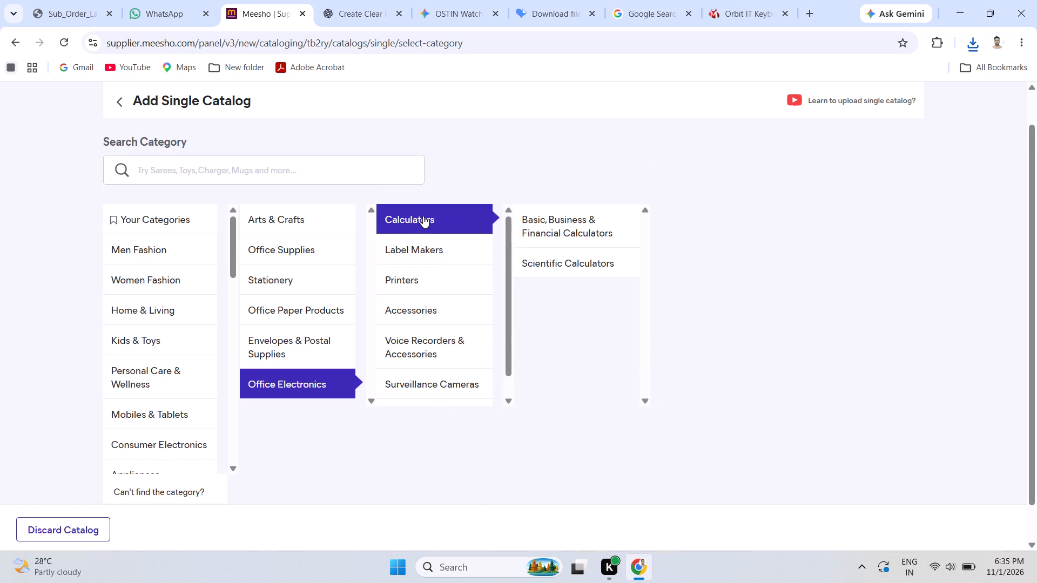
click(531, 226)
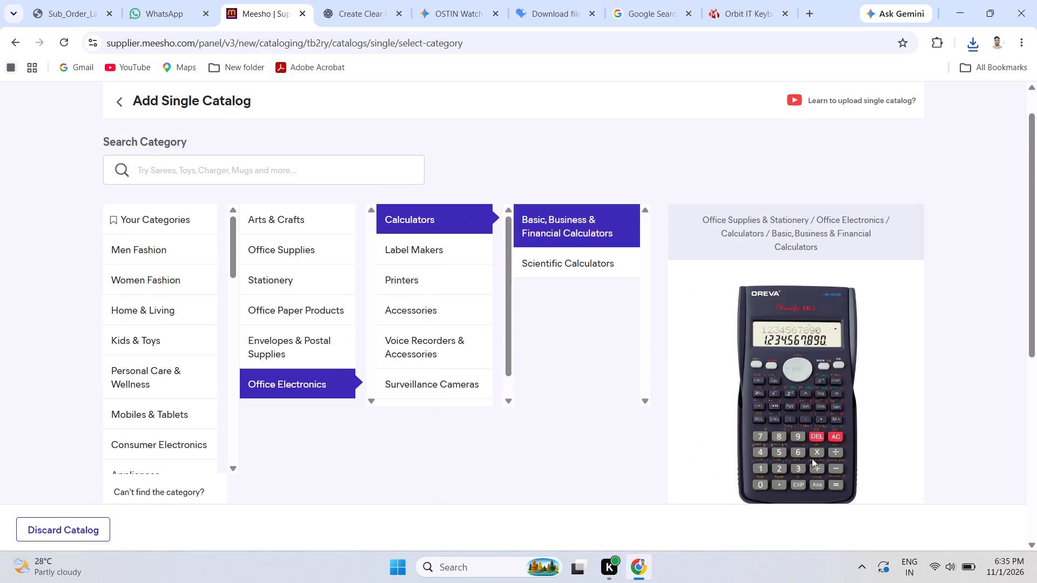
Add download (2).jpeg from Downloads as the product's front image and continue to the product details.
scroll(812, 458, down, 1)
click(805, 444)
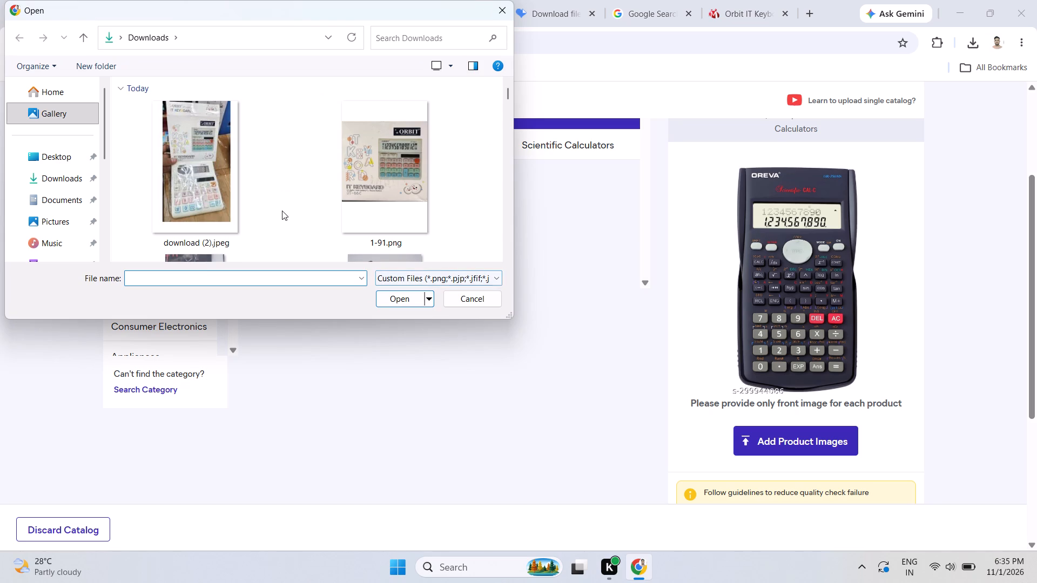
click(204, 182)
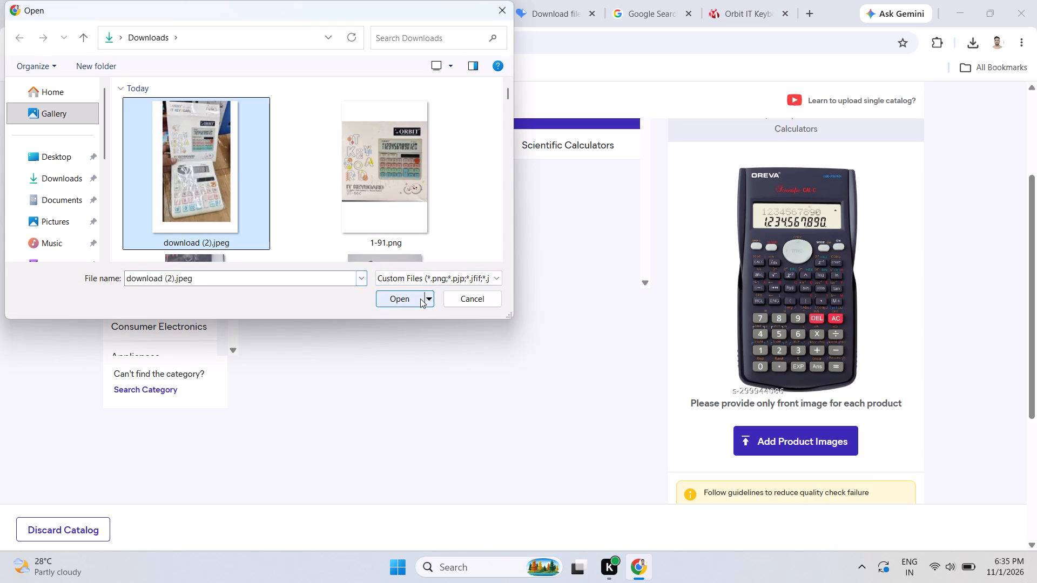
click(420, 299)
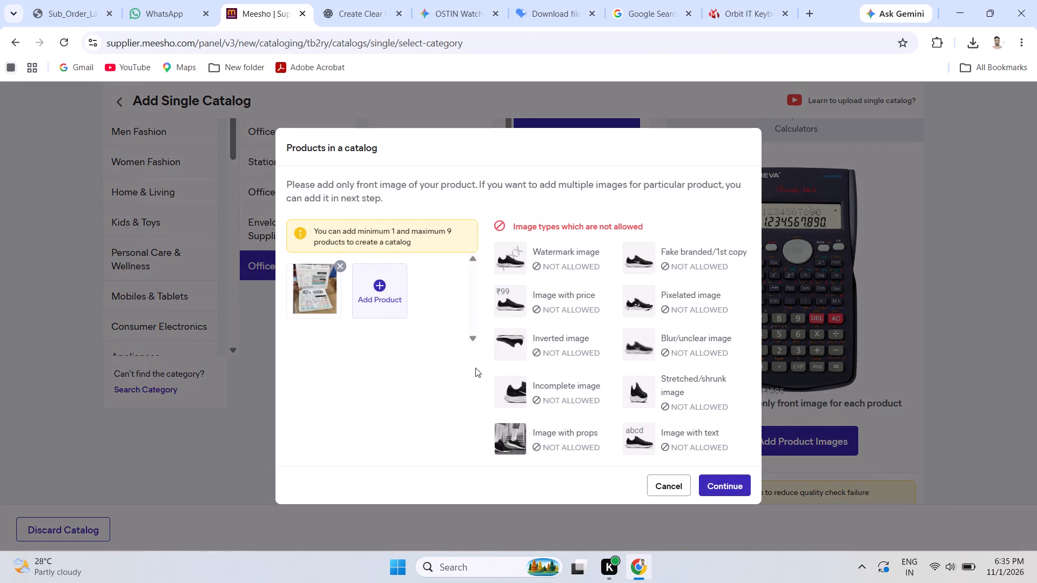
click(724, 492)
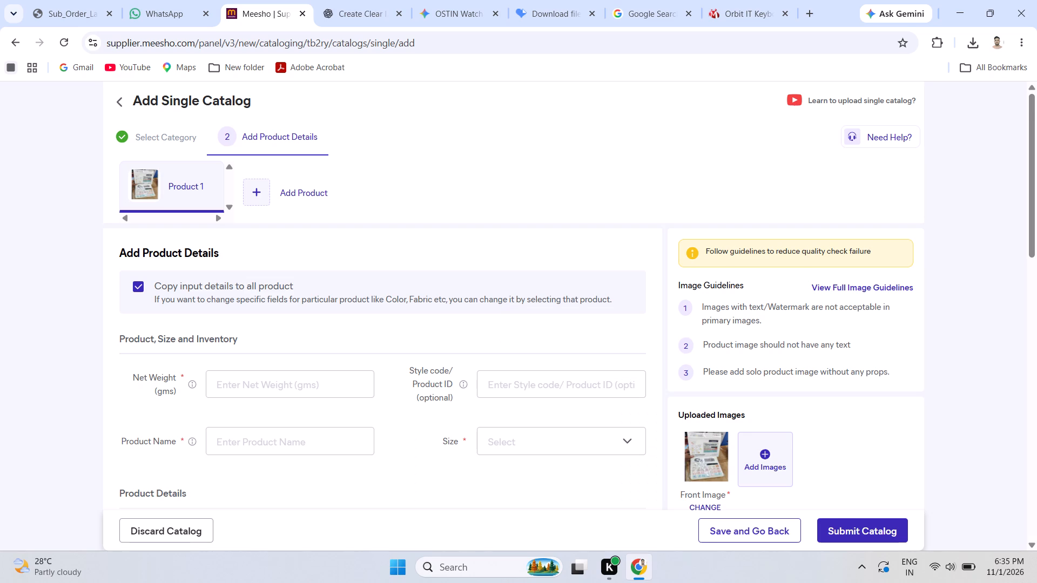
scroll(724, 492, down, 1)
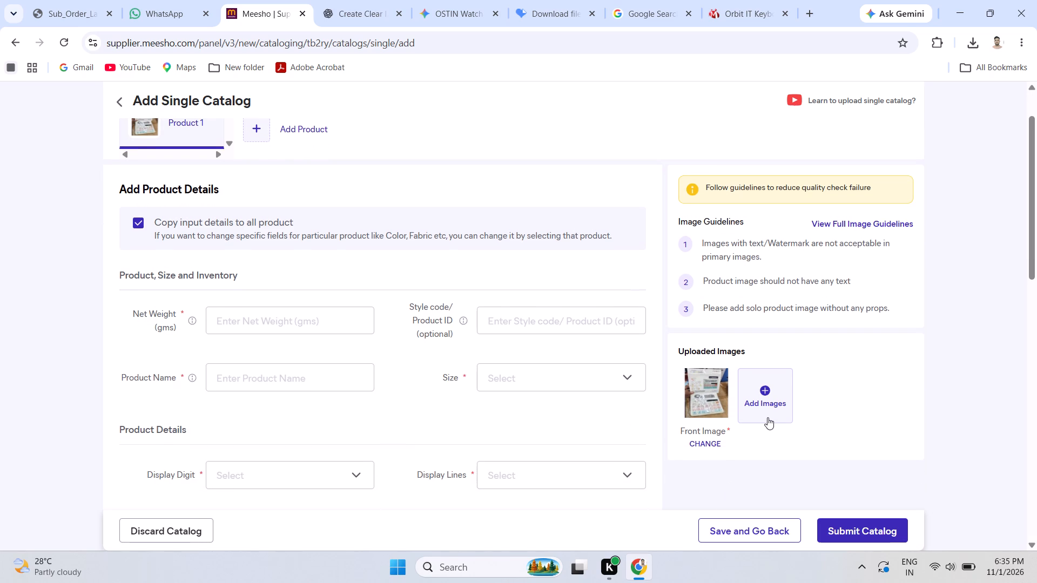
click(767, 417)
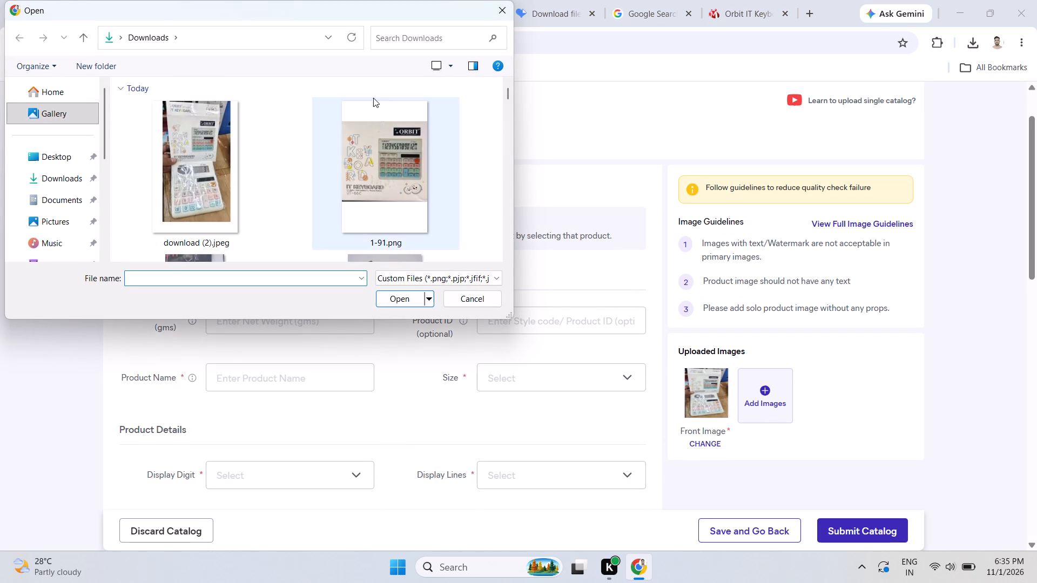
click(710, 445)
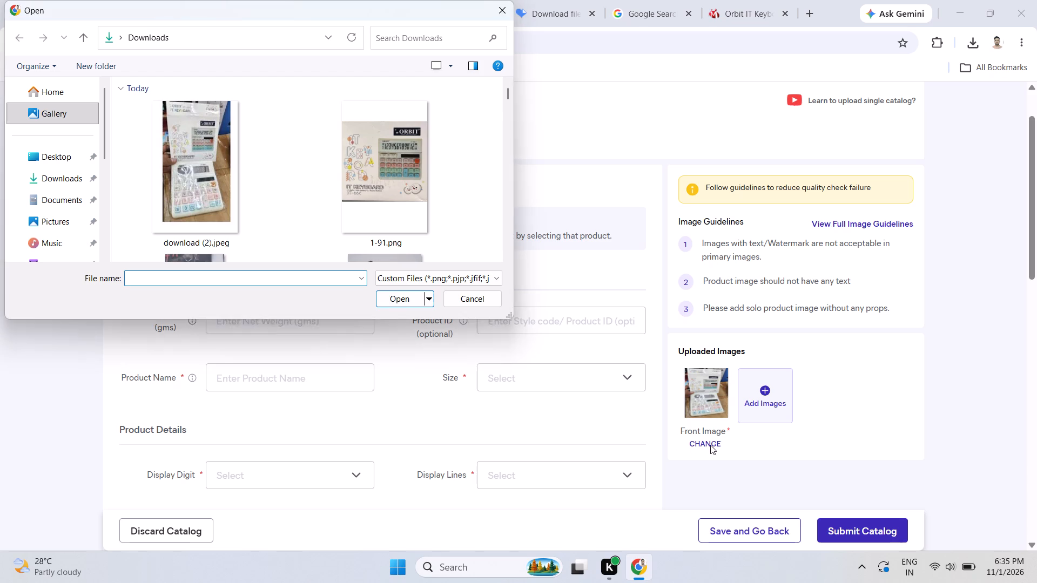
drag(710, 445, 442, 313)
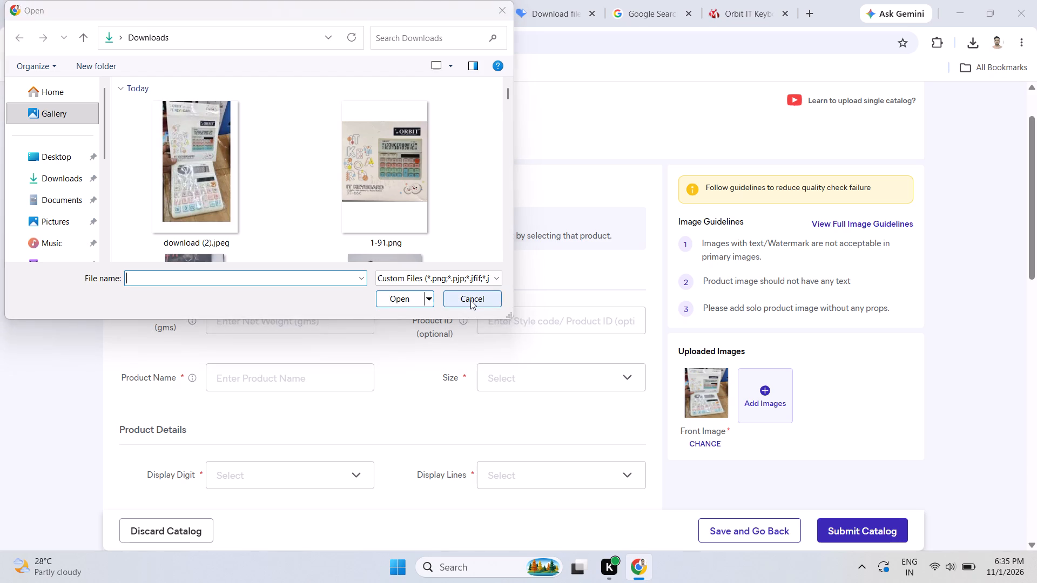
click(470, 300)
Replace the product's front image with 1-91.png from Downloads, showing the files as smaller thumbnails.
click(698, 444)
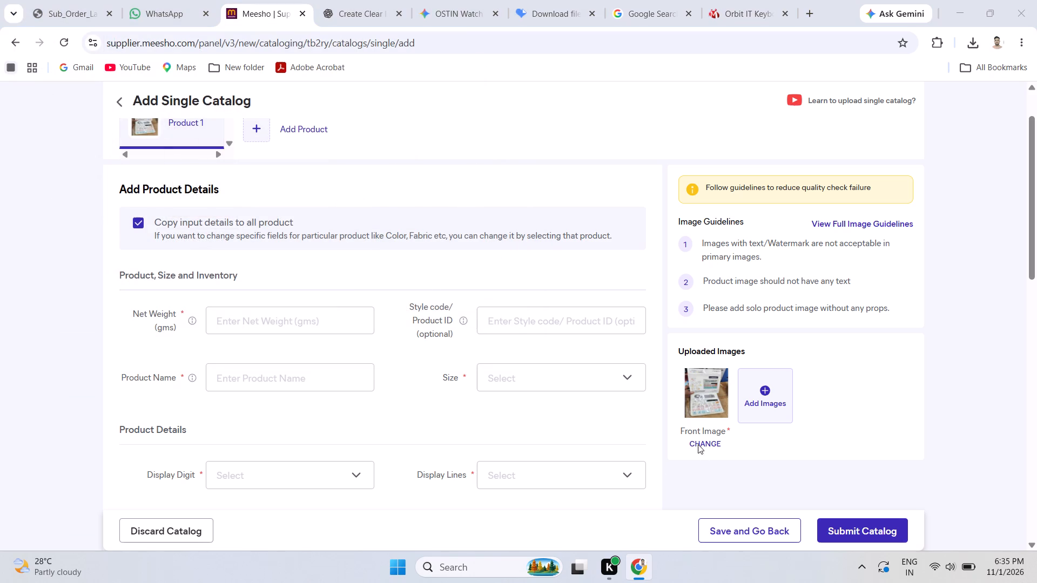
scroll(371, 195, down, 1)
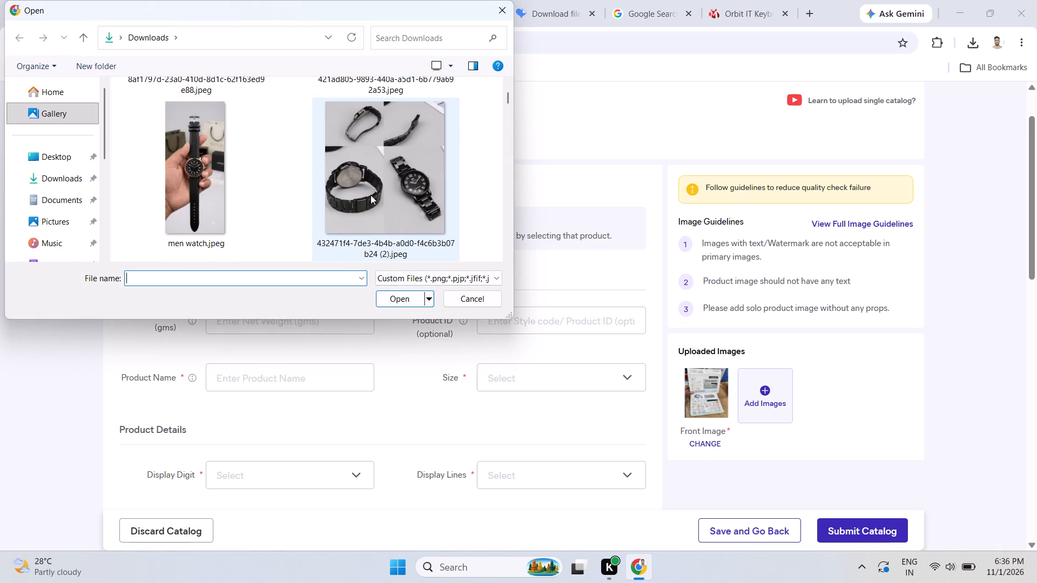
scroll(371, 195, up, 2)
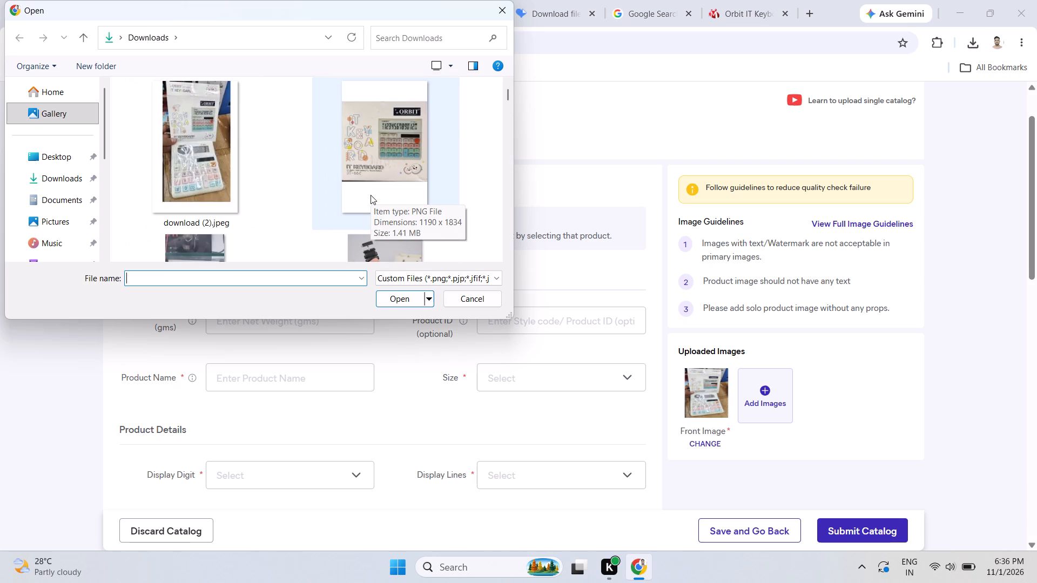
scroll(371, 195, up, 1)
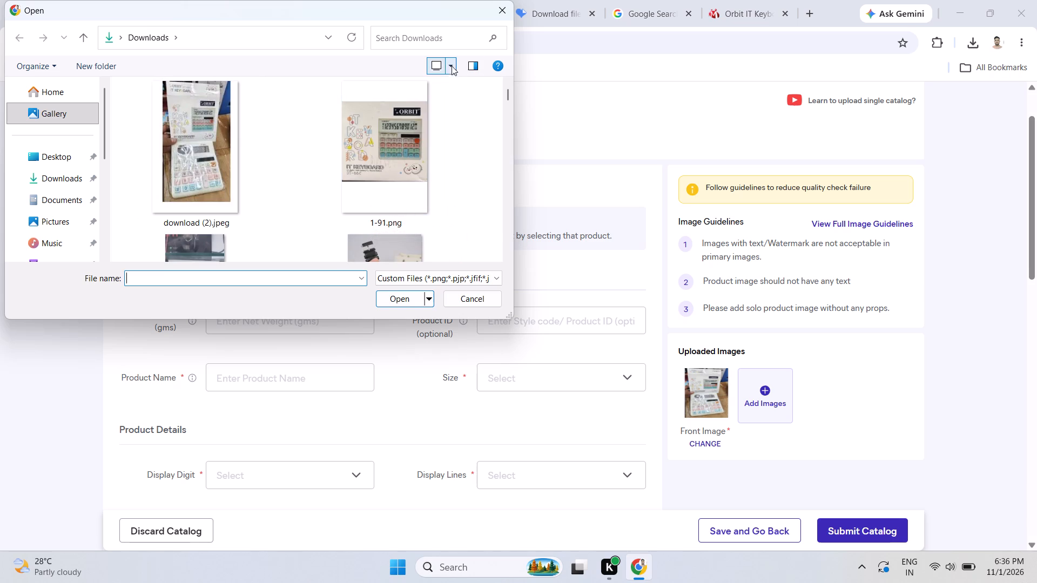
click(448, 64)
click(476, 90)
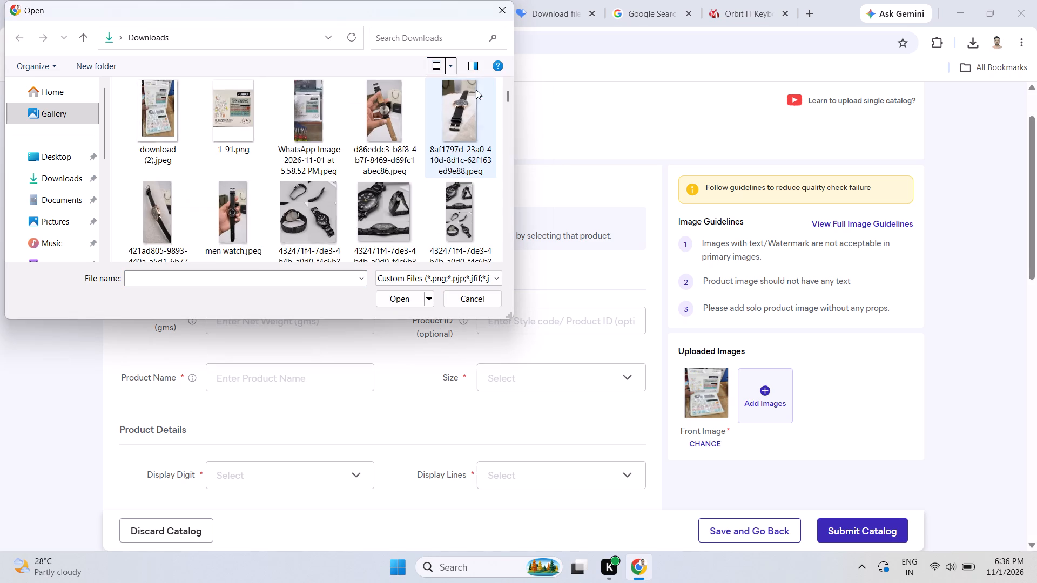
click(243, 126)
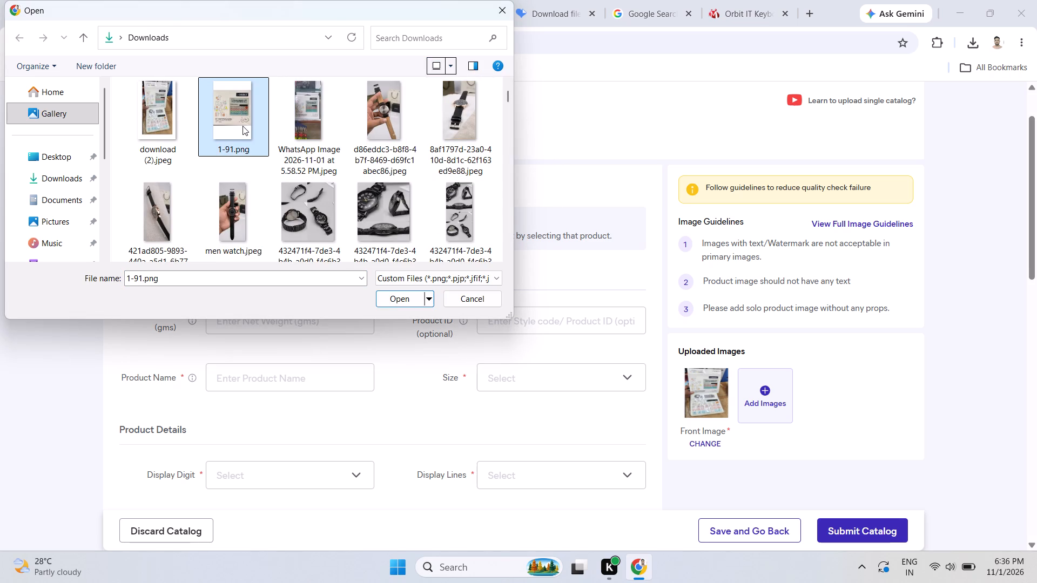
click(420, 301)
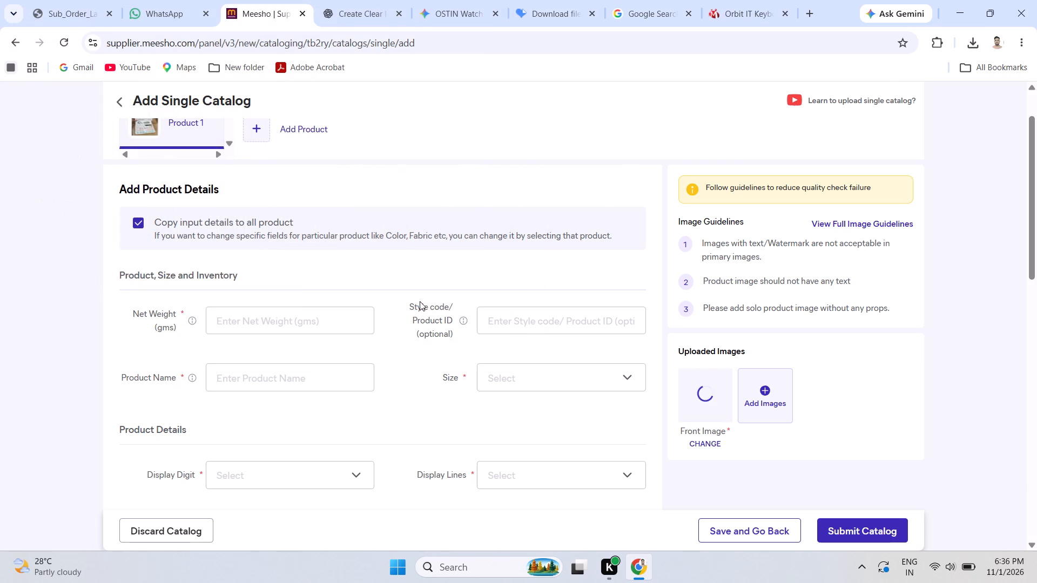
Add download (2).jpeg and WhatsApp Image 2026-11-01 at 5.58.52 PM.jpeg from Downloads as the product's second and third images.
click(755, 403)
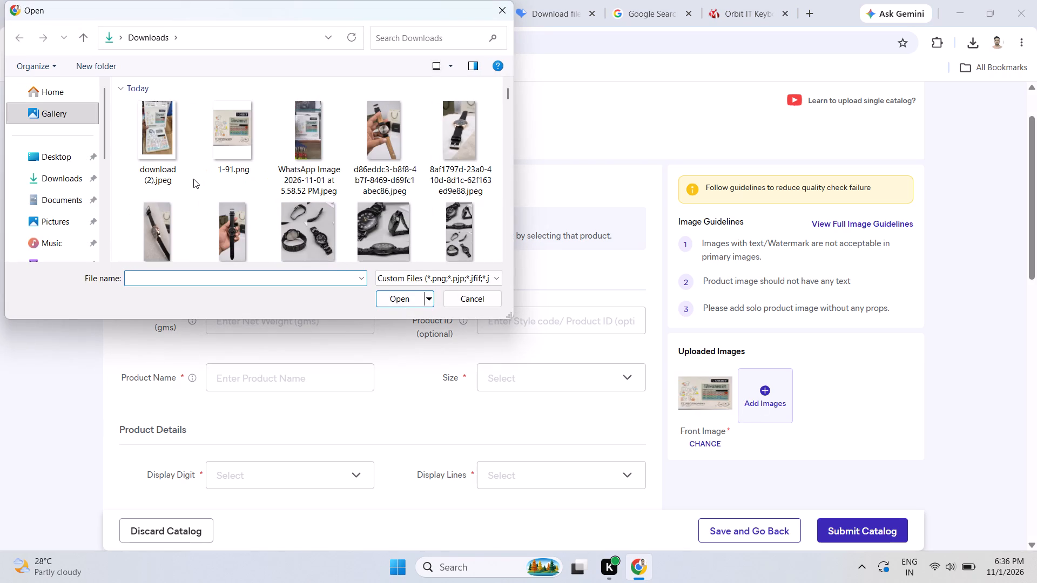
key(ctrl+s)
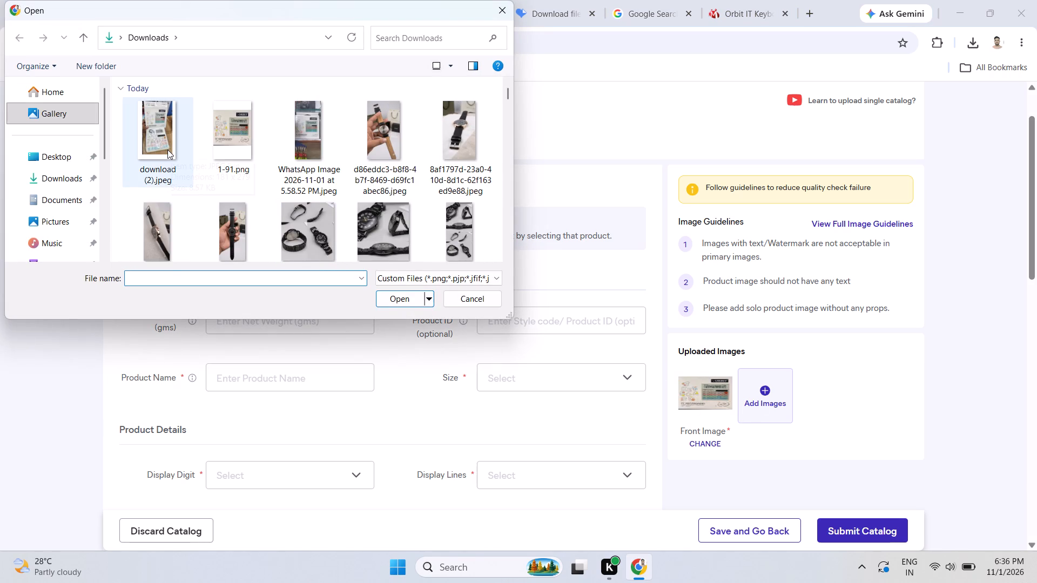
ctrl+click(167, 150)
ctrl+click(167, 150)
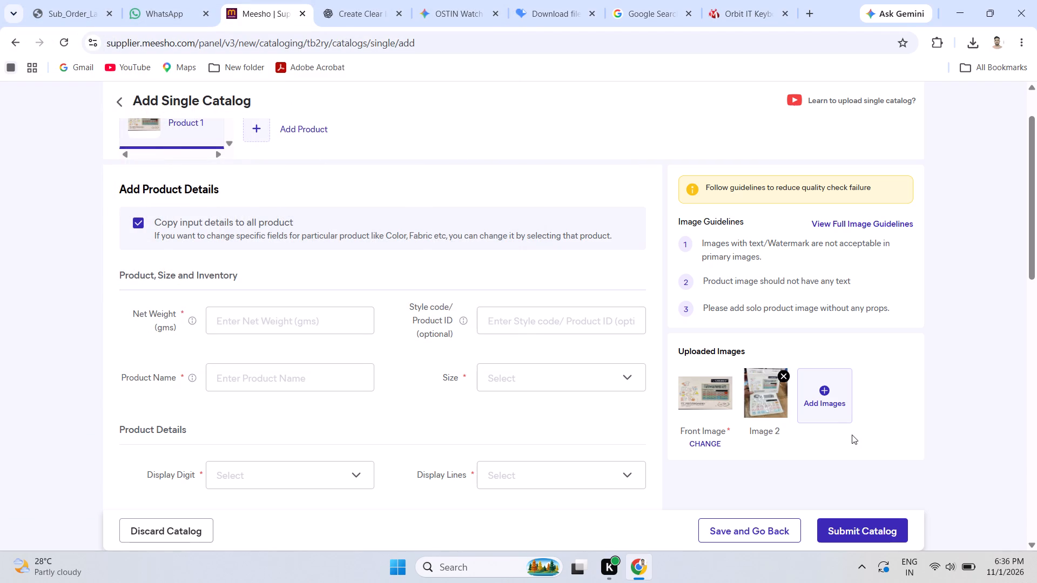
click(830, 409)
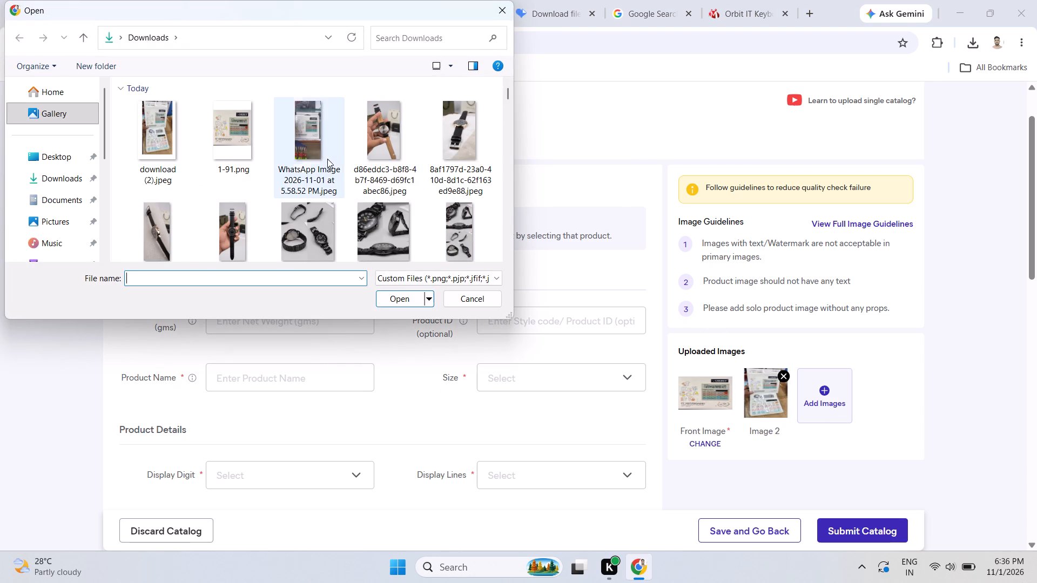
double_click(326, 155)
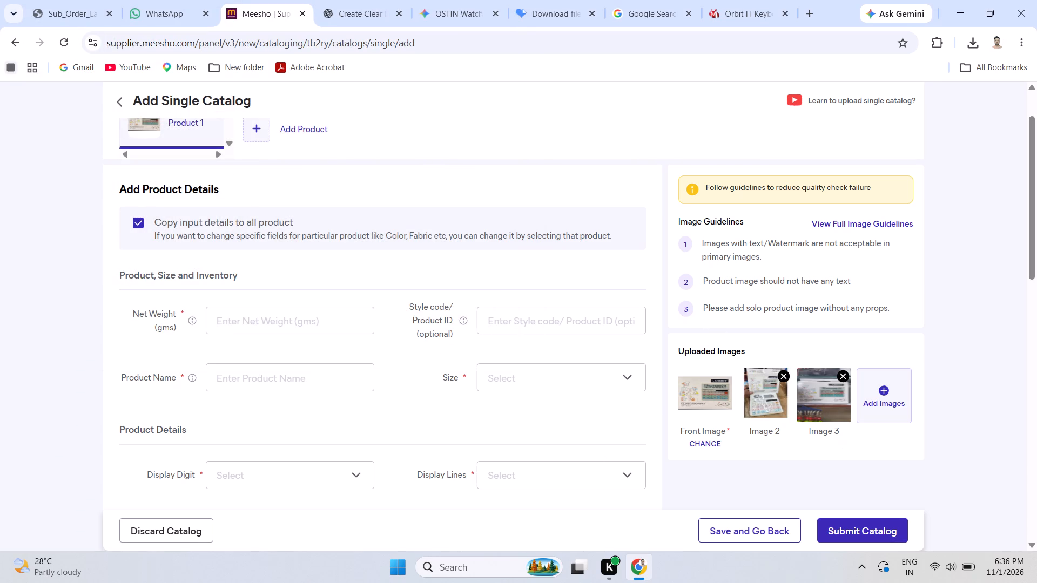
Set the product's net weight to 150 grams.
scroll(550, 345, up, 1)
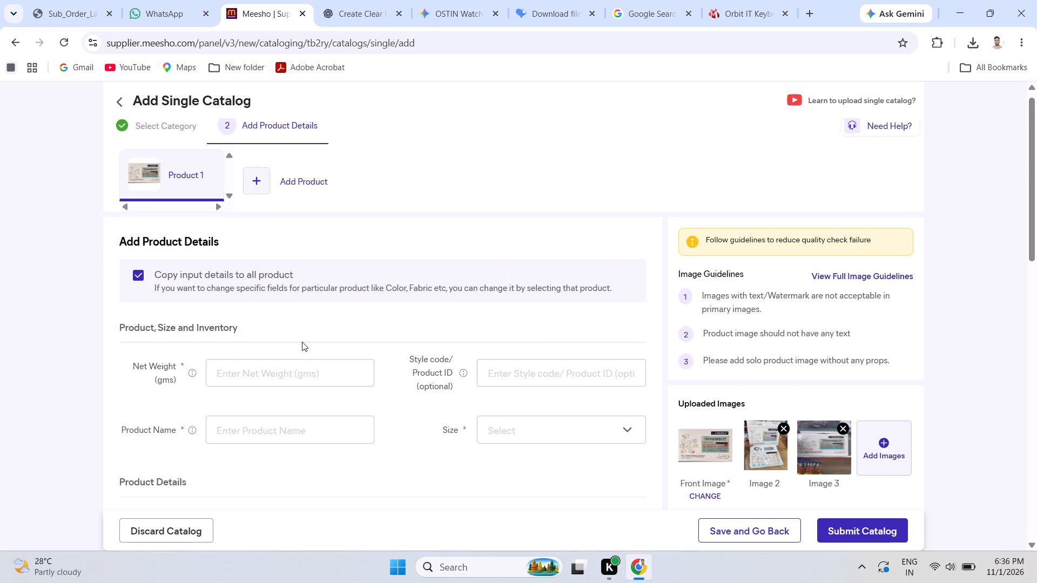
click(286, 379)
text(150)
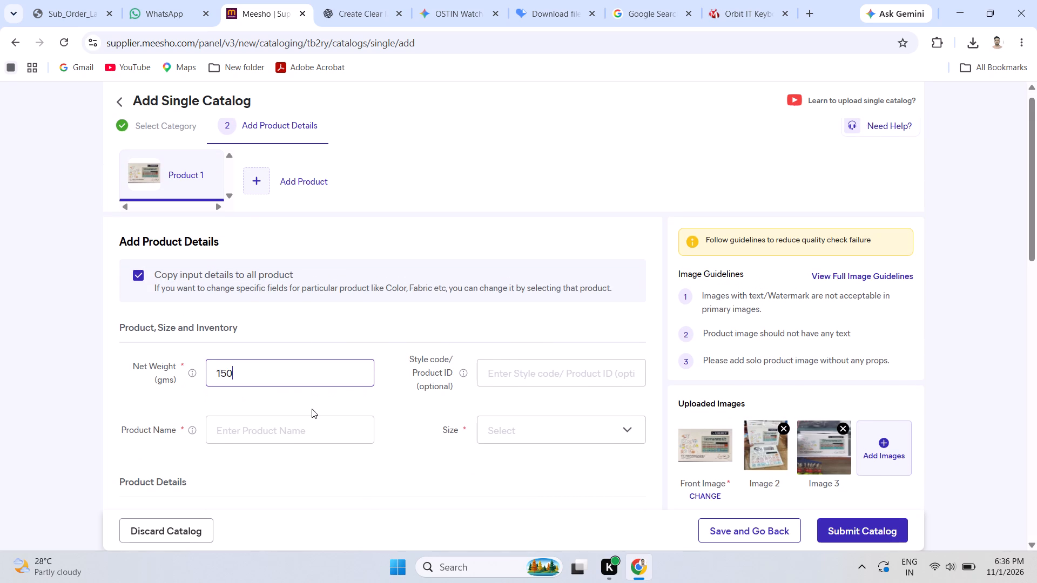
Start filling in the product name.
click(301, 426)
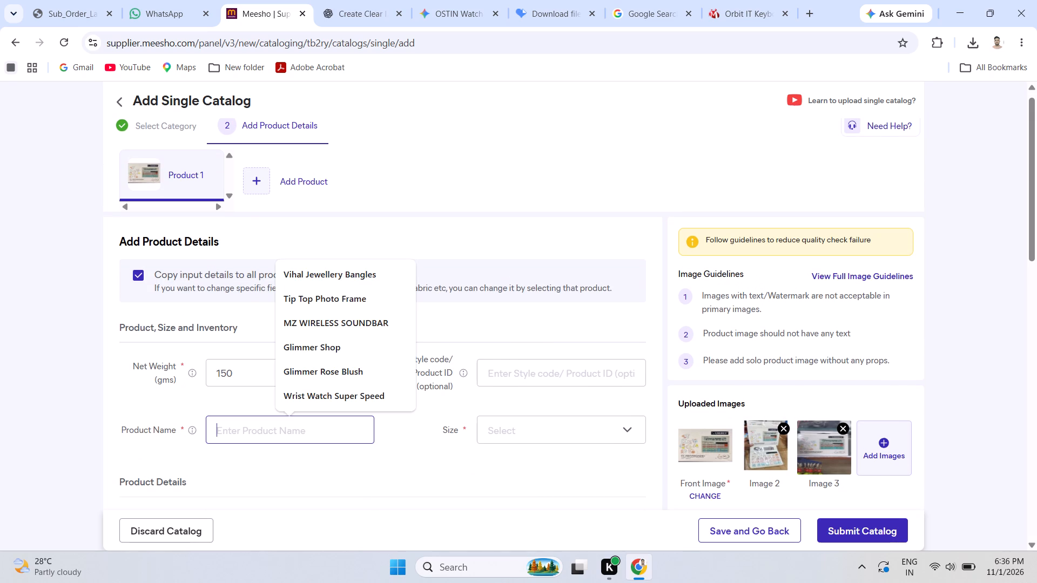